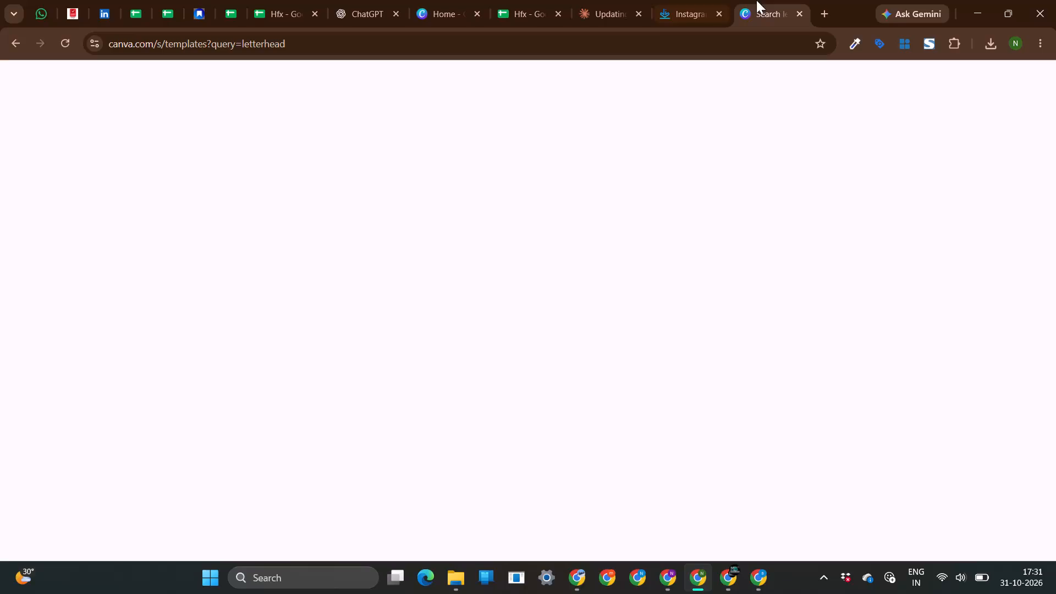
Open the preview of the Orange and White Modern Psychologist Professional Letterhead template from the letterhead results.
scroll(291, 340, up, 2)
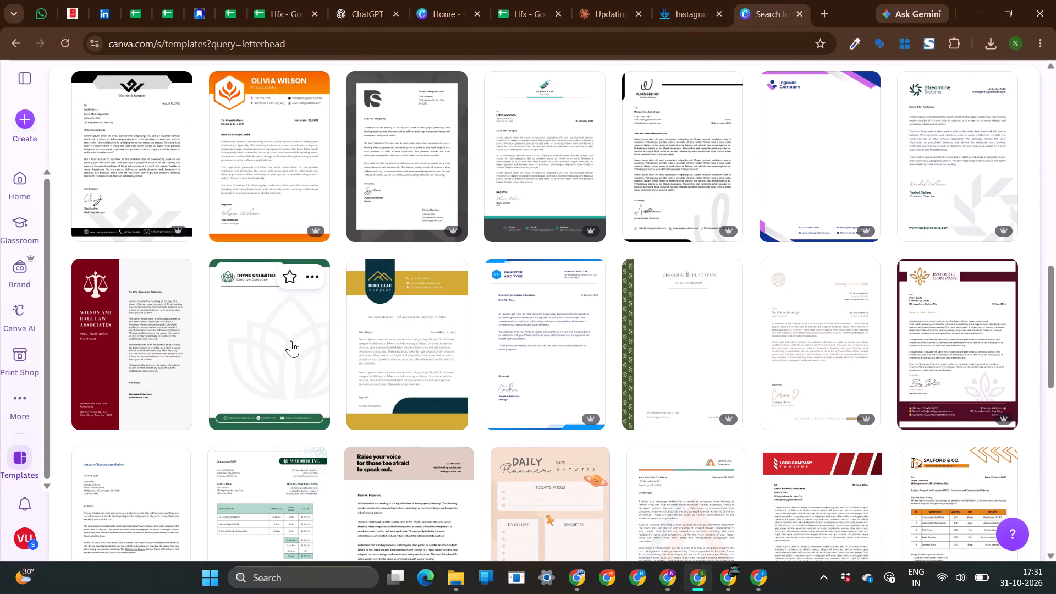
scroll(177, 322, up, 1)
click(251, 252)
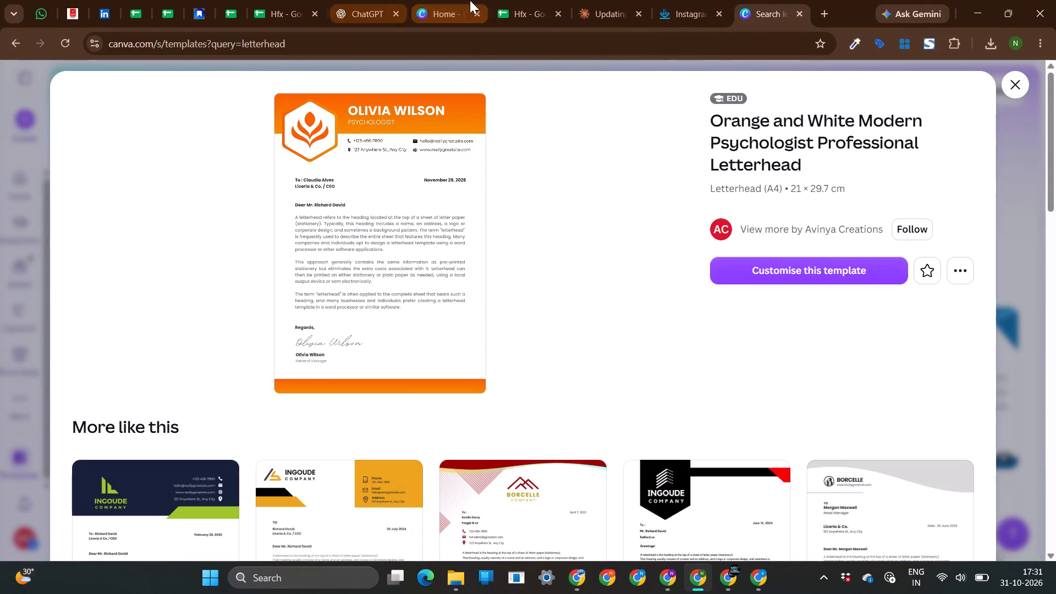
Search the existing designs for "aksh" from the home page and find the matching designs.
click(452, 0)
click(388, 206)
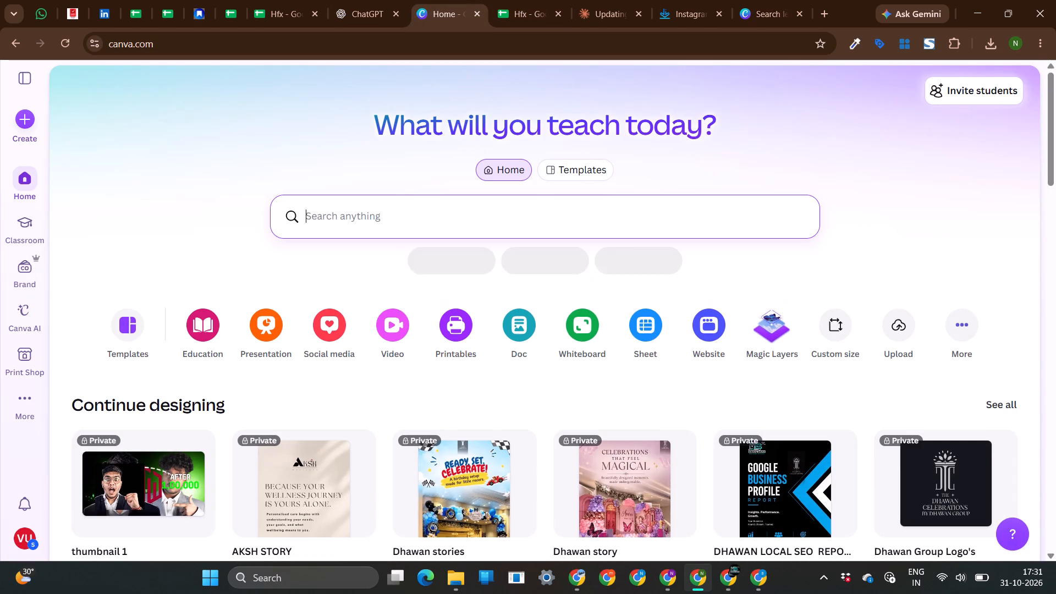
text(aksh)
key(Return)
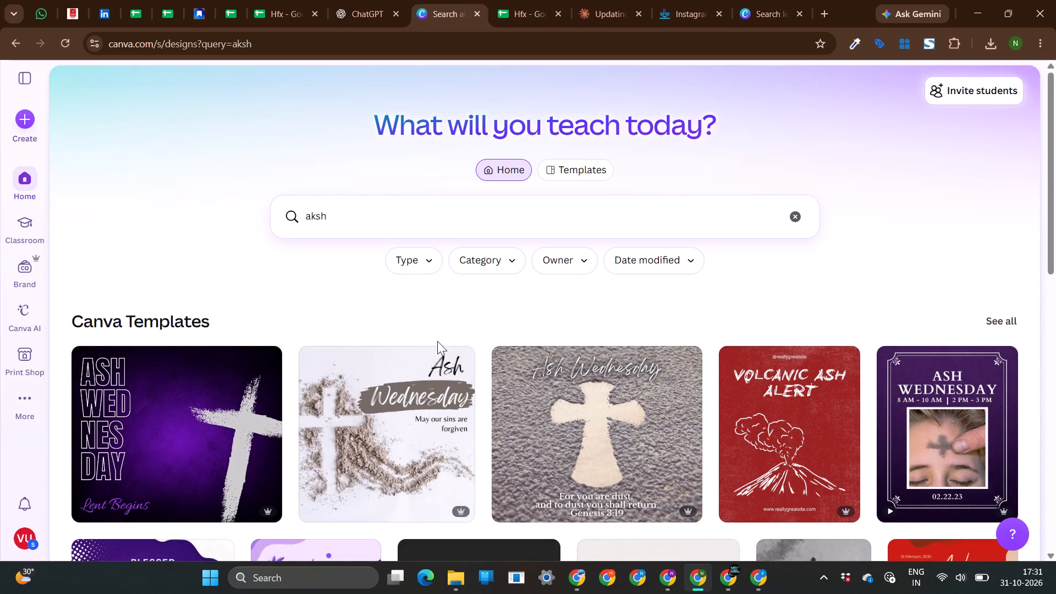
scroll(430, 360, down, 7)
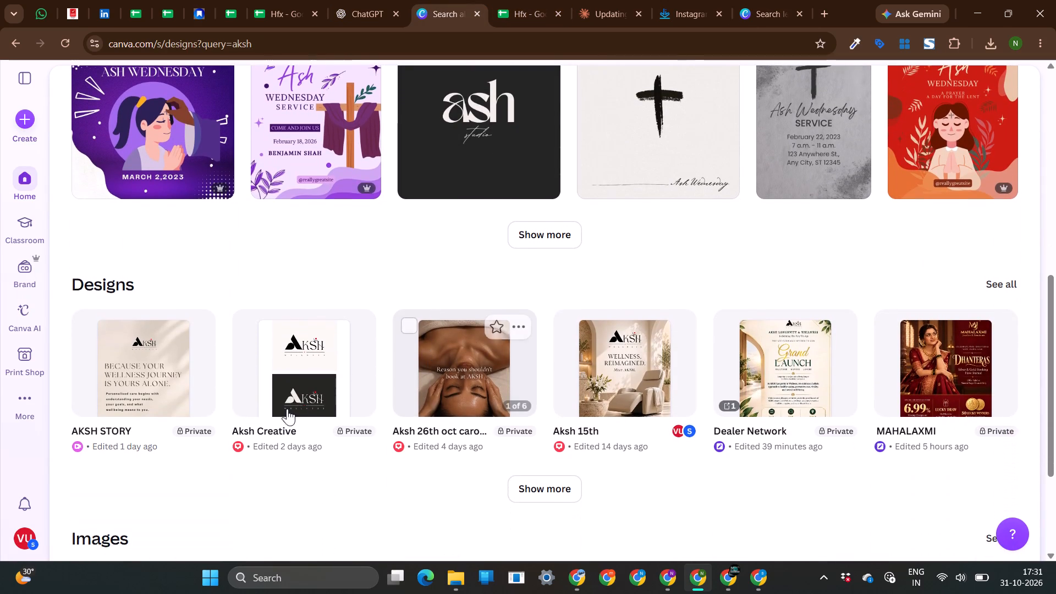
Open the AKSH STORY design and check its pages for a usable logo.
click(172, 355)
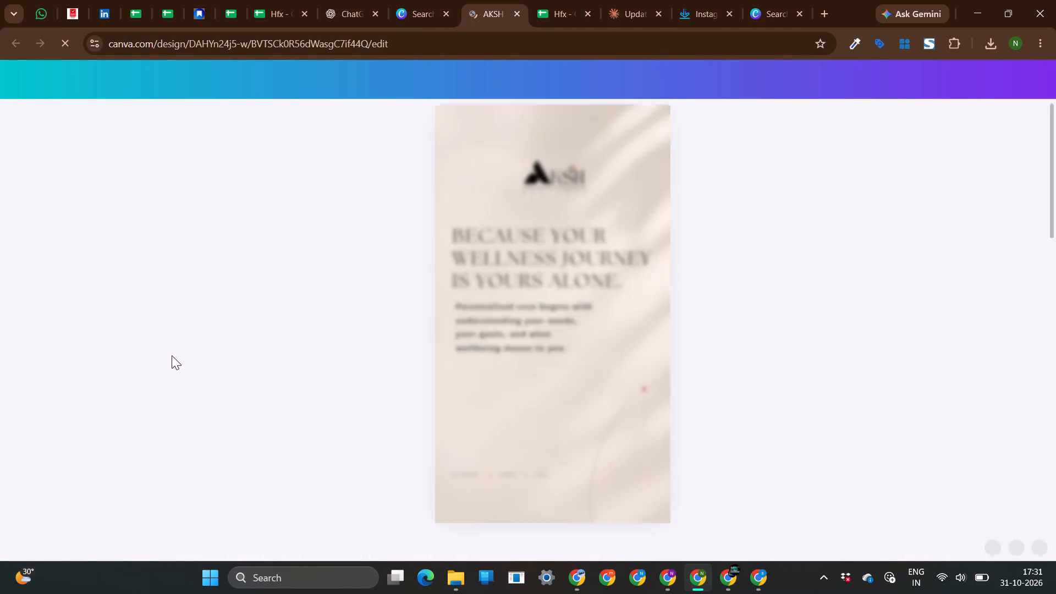
click(566, 194)
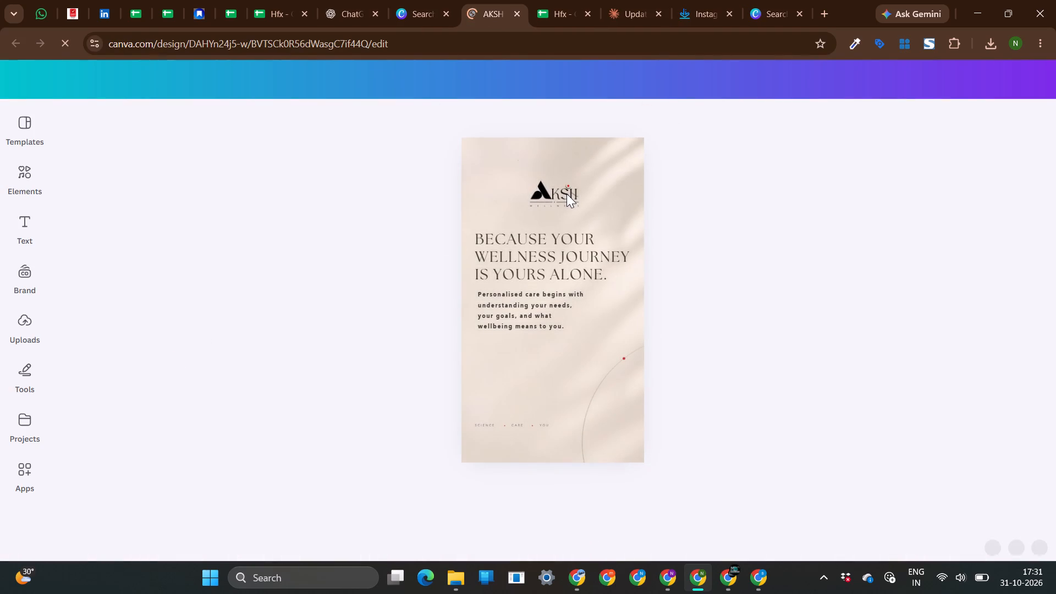
click(471, 497)
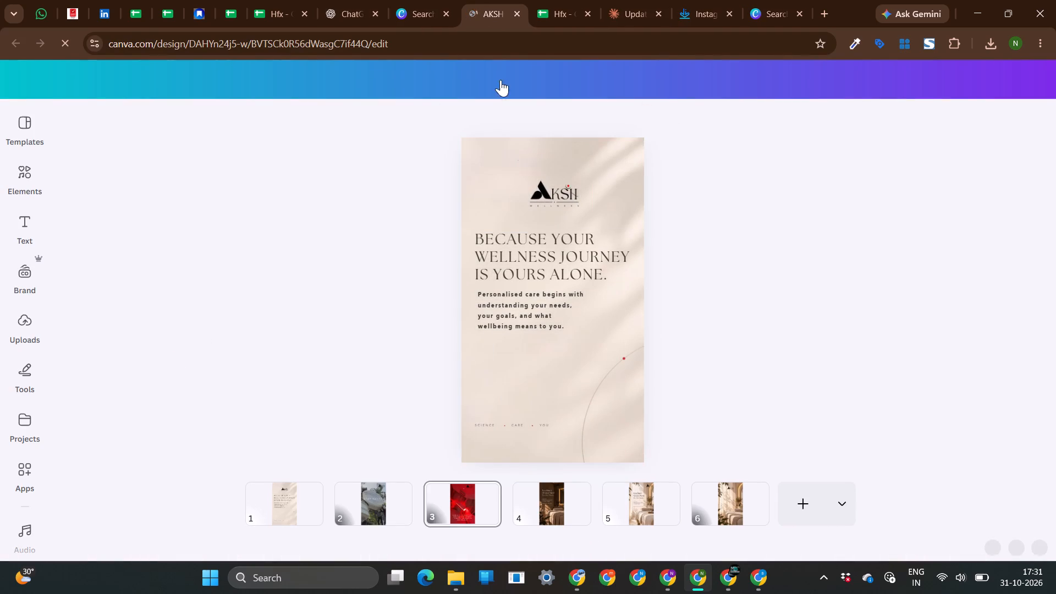
Open the Aksh Creative design and copy the black AKSH Wellness logo on the light background from page 1.
click(416, 0)
click(309, 382)
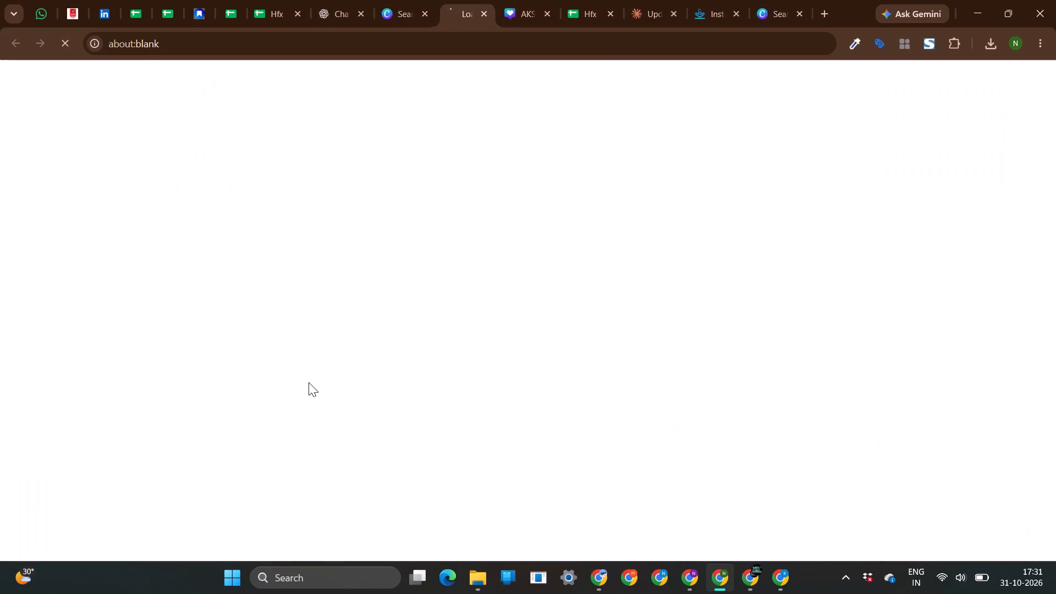
click(410, 14)
click(446, 11)
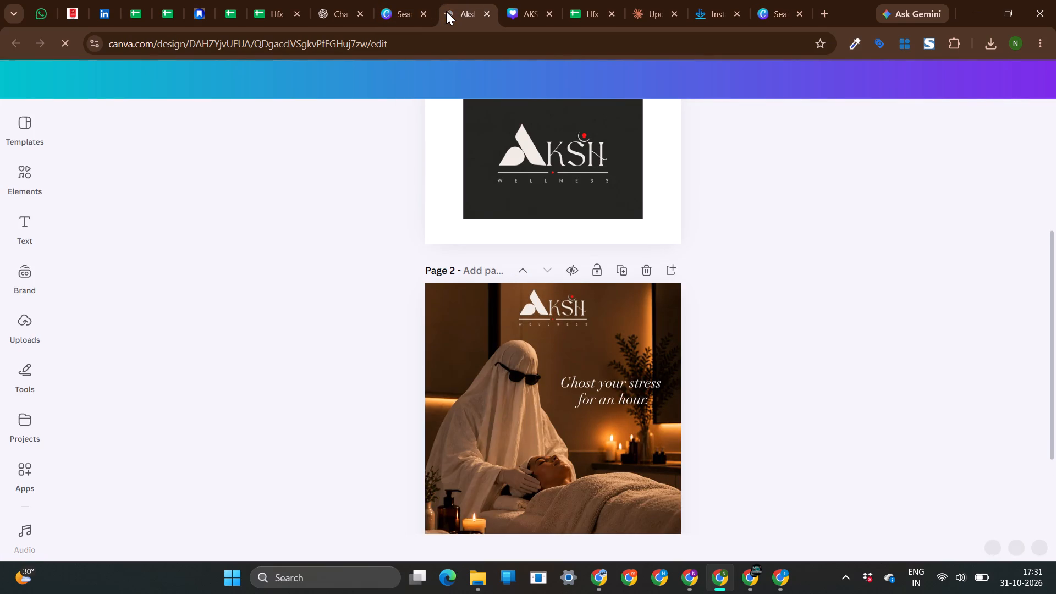
click(543, 351)
click(554, 317)
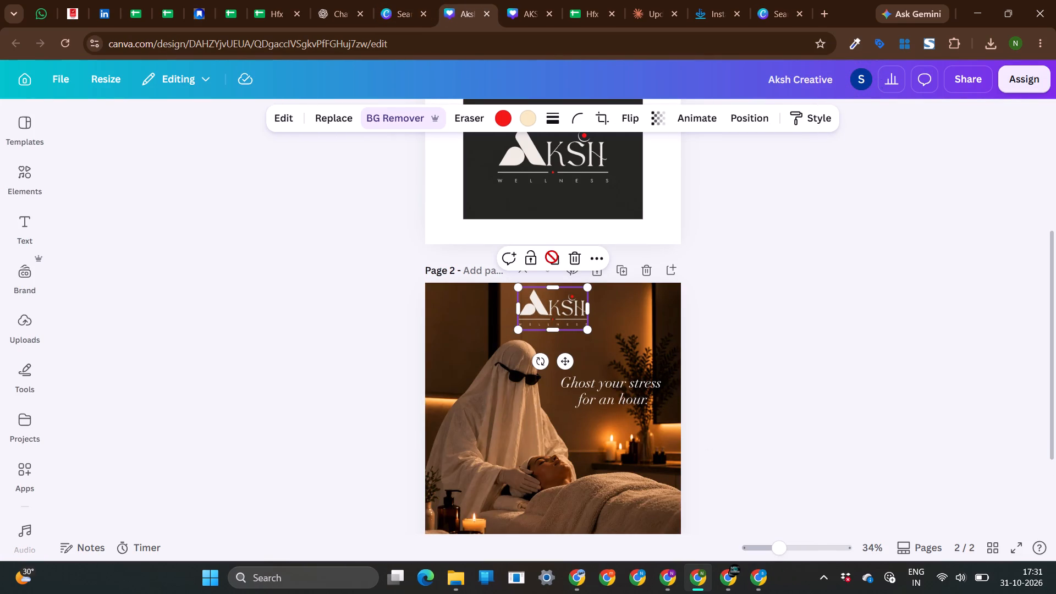
click(553, 172)
scroll(553, 172, up, 1)
scroll(552, 216, up, 2)
click(569, 217)
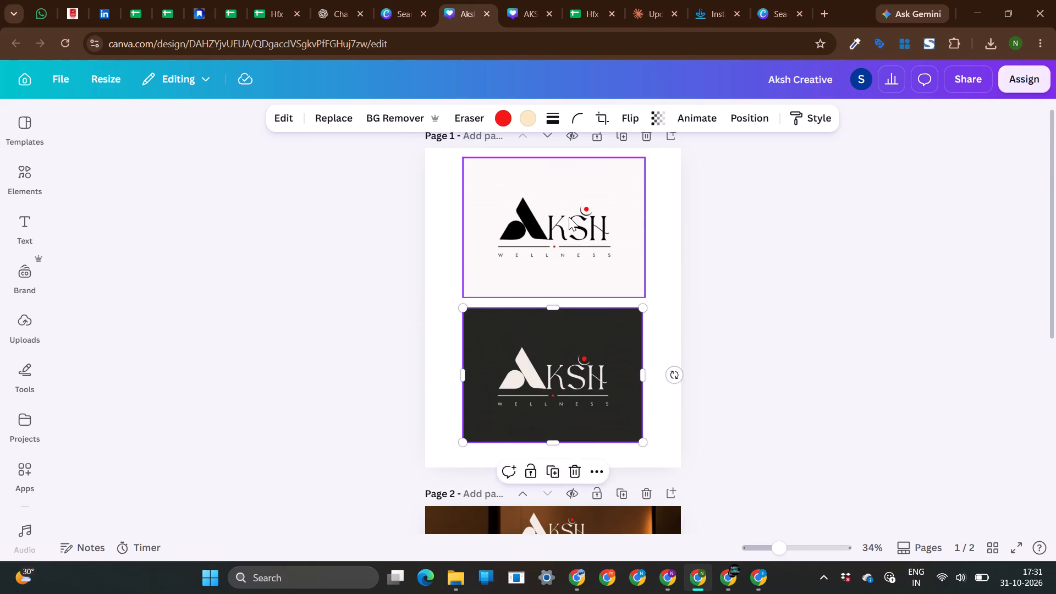
key(ctrl+c)
Open the Orange and White Modern Psychologist Professional Letterhead template for customising in the editor.
click(776, 1)
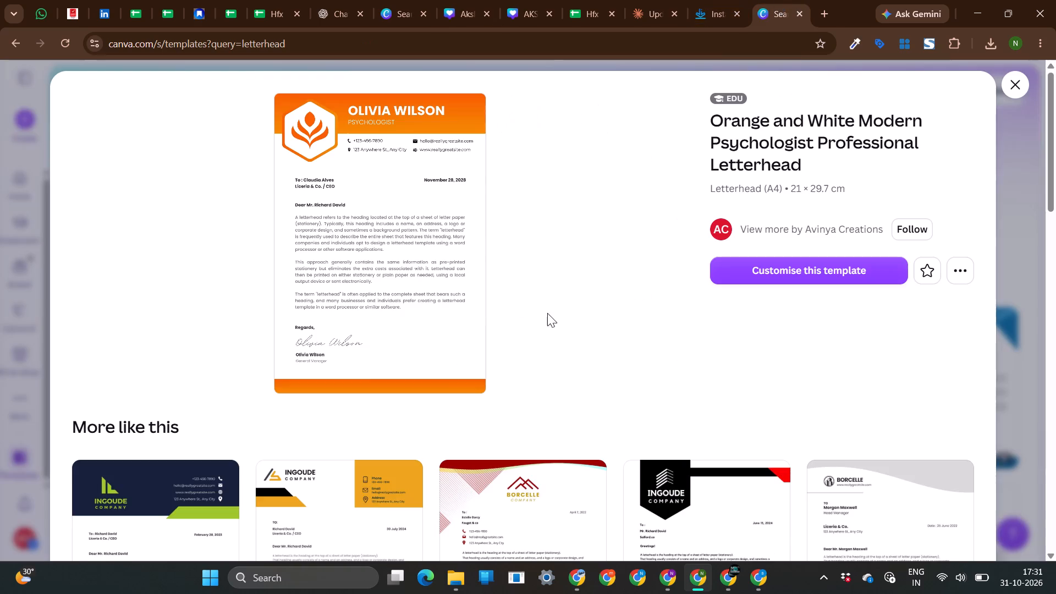
click(409, 265)
click(719, 1)
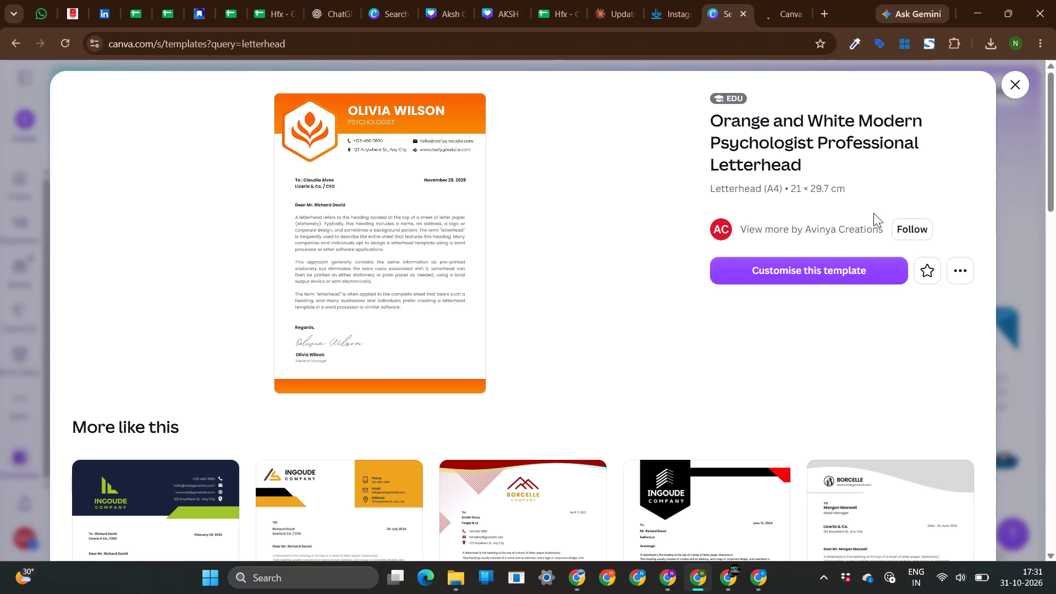
click(777, 0)
click(725, 2)
click(774, 3)
click(552, 230)
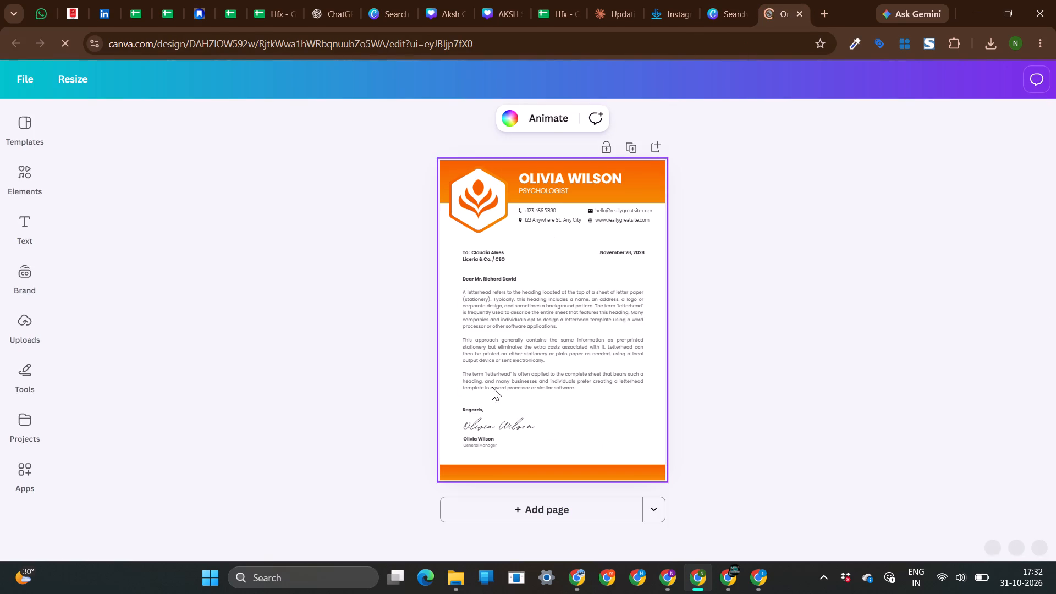
Delete the letterhead's recipient block, date, salutation, body text and signature block.
click(494, 249)
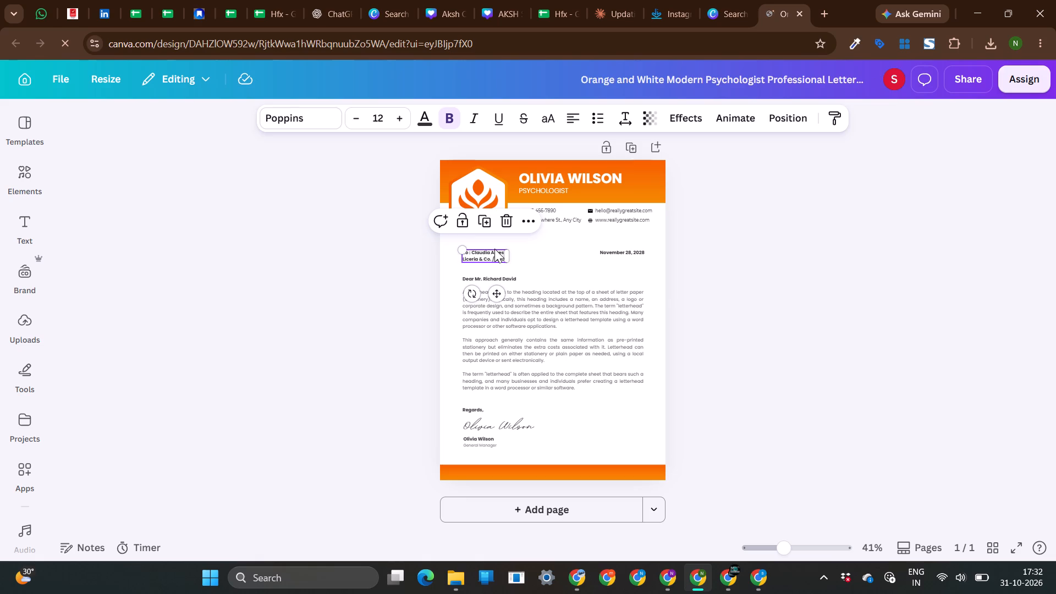
key(Delete)
click(641, 246)
click(635, 254)
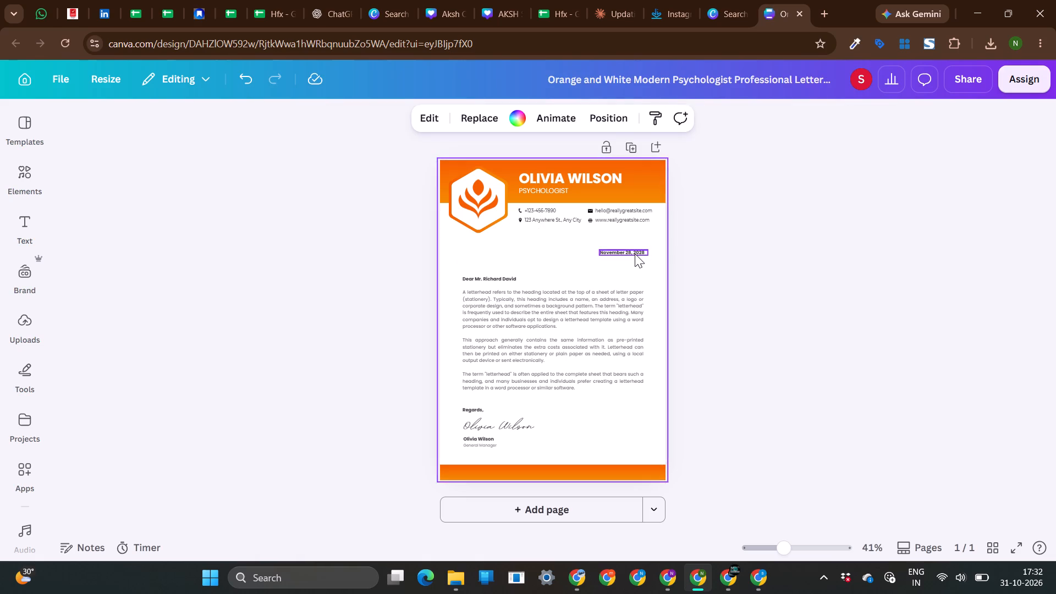
key(Delete)
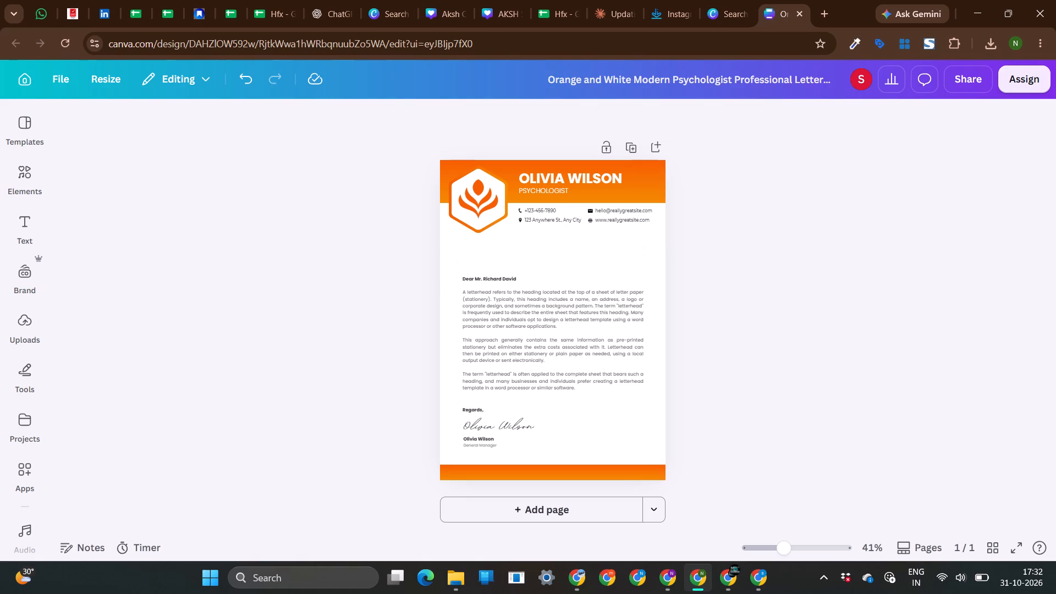
drag(418, 268, 604, 419)
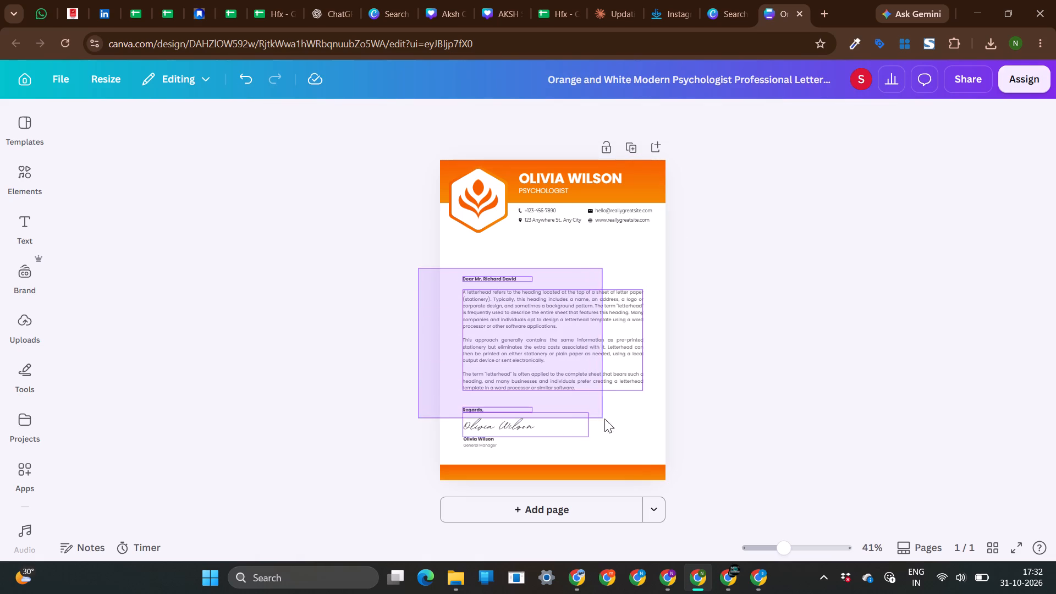
drag(604, 419, 635, 450)
key(Delete)
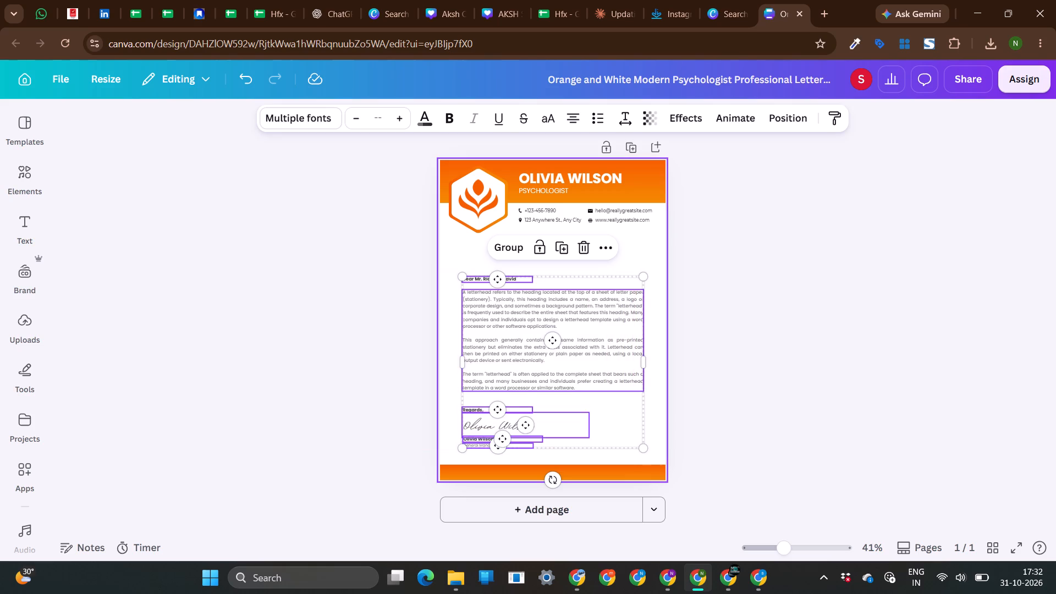
Paste the AKSH Wellness logo onto the letterhead and move it to the blank area below the header.
click(556, 333)
key(ctrl+v)
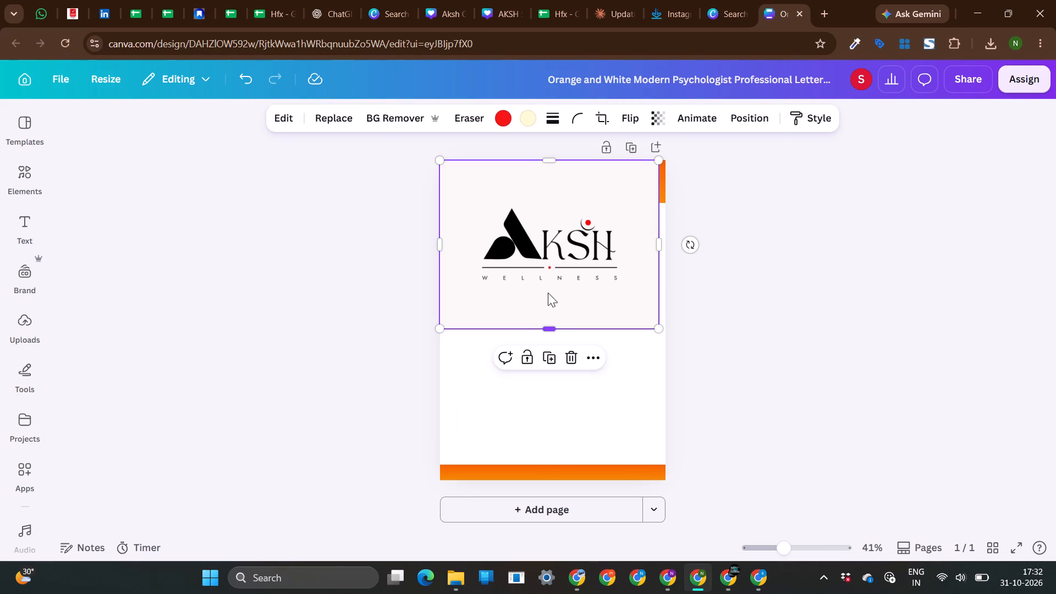
drag(548, 266, 555, 360)
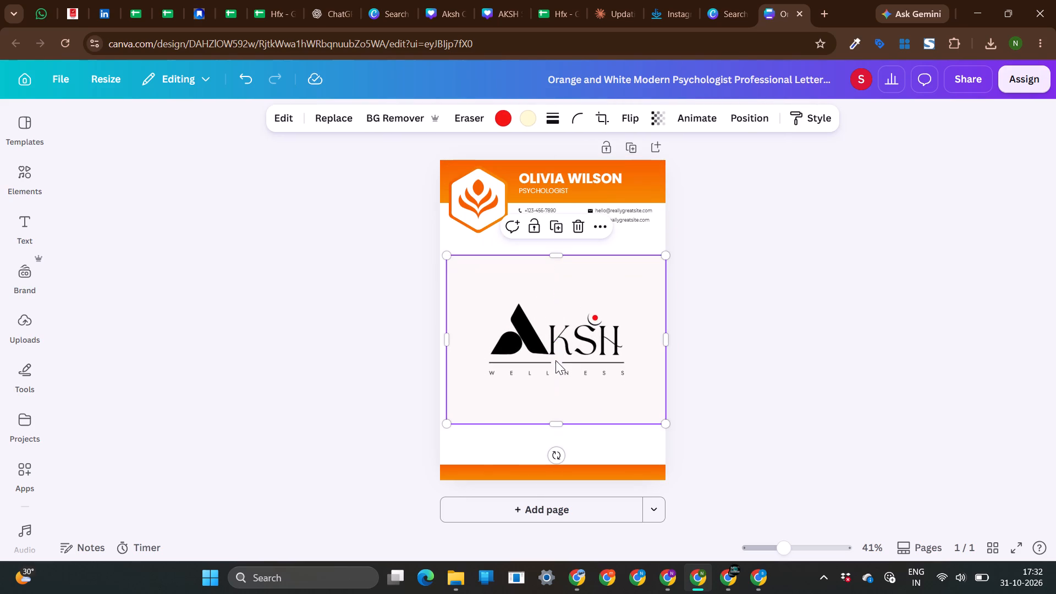
drag(537, 331, 531, 335)
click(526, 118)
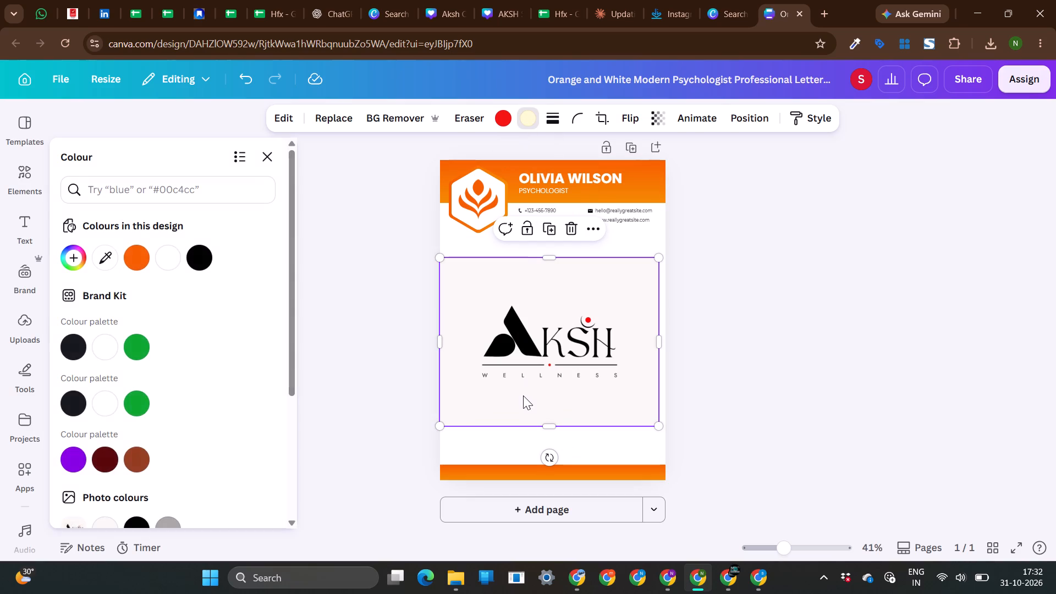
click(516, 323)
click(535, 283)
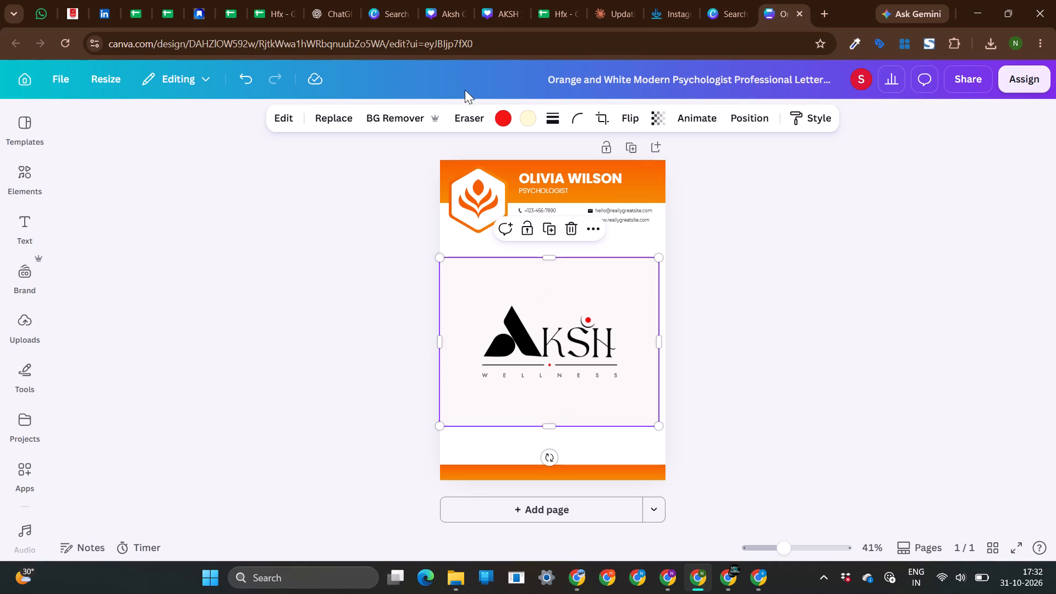
Duplicate the AKSH Wellness logo and place the copy over the bottom of the page.
click(554, 229)
drag(548, 333, 554, 431)
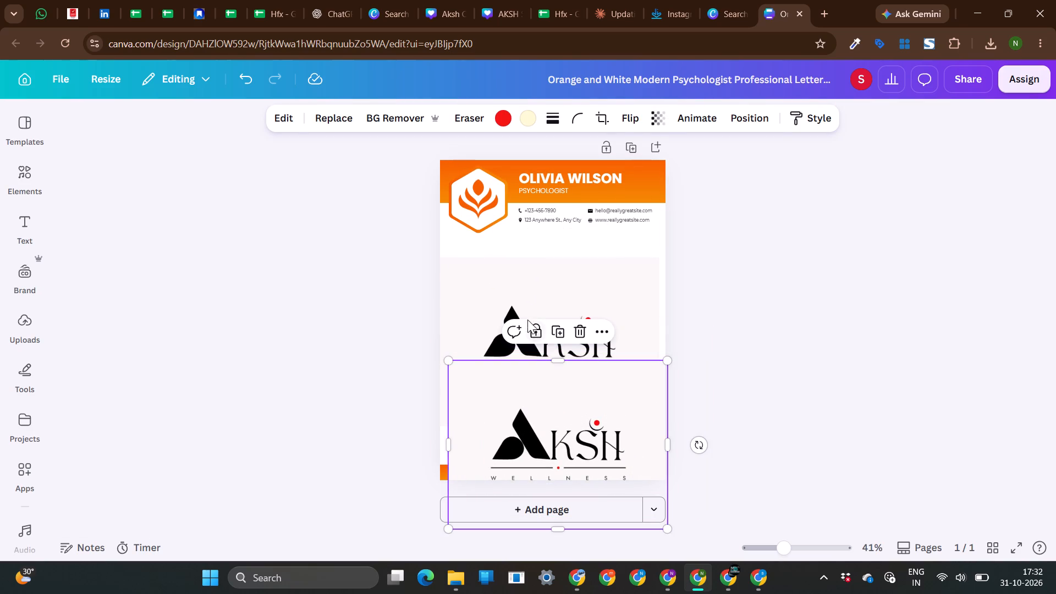
Move the original AKSH Wellness logo up towards the header and remove its background.
click(522, 306)
drag(522, 306, 516, 261)
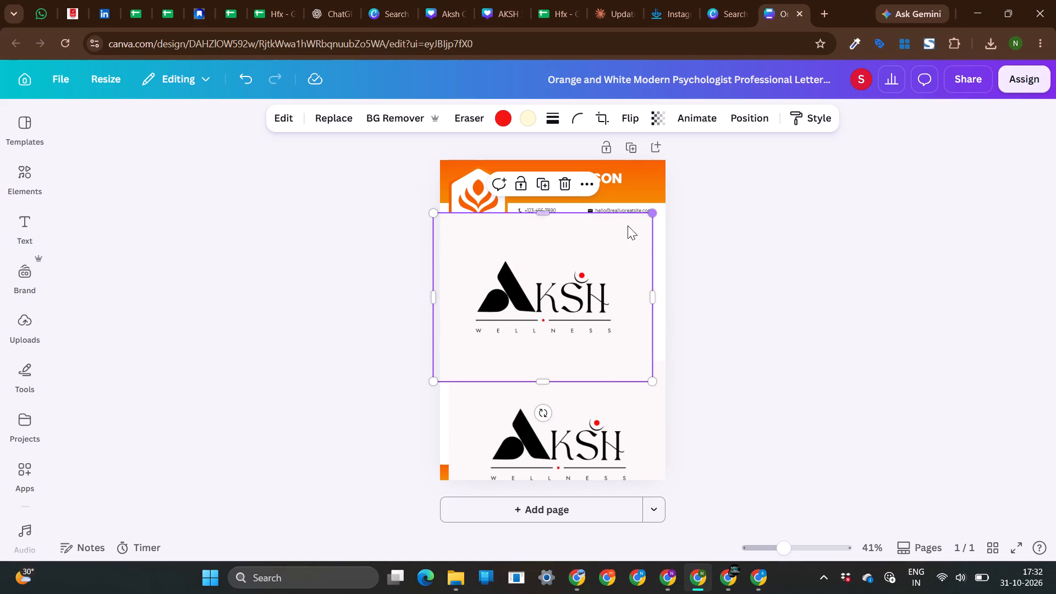
click(393, 113)
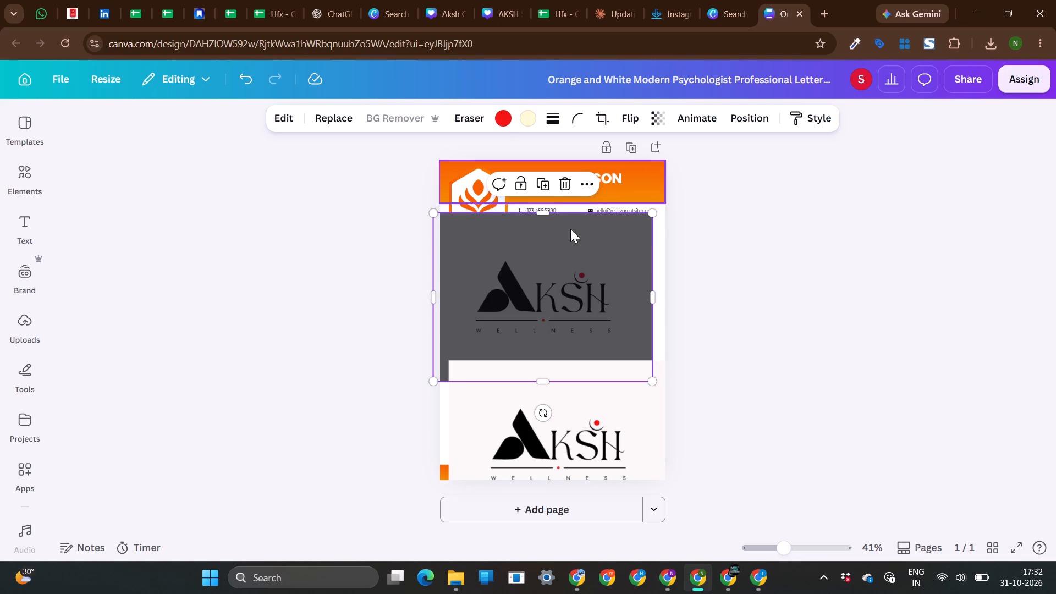
Shrink the background-free logo to less than half the page width and place it just below the header emblem.
drag(654, 212, 564, 304)
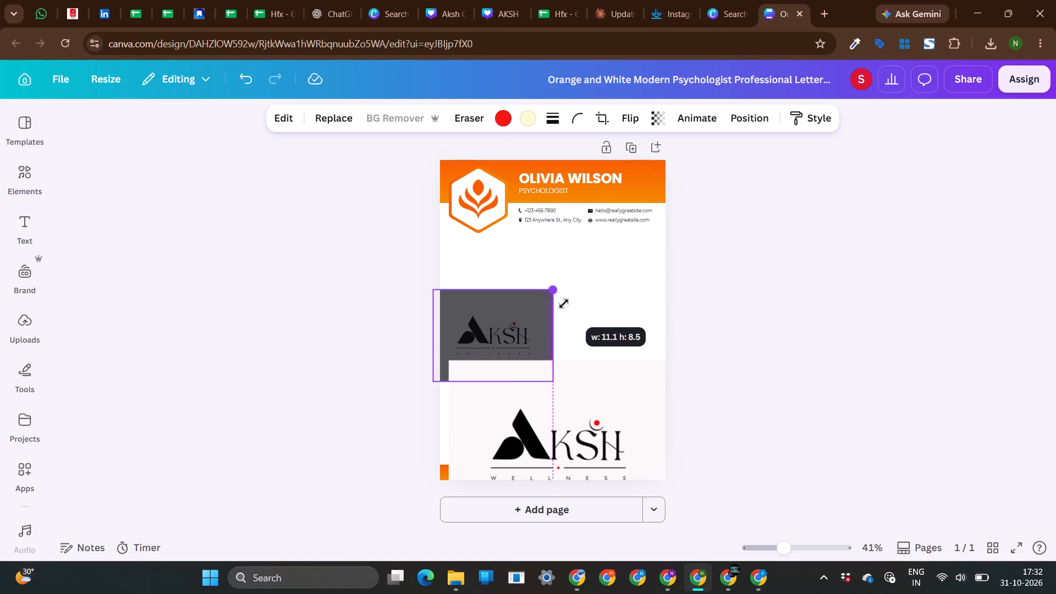
drag(564, 304, 535, 323)
drag(485, 346, 483, 308)
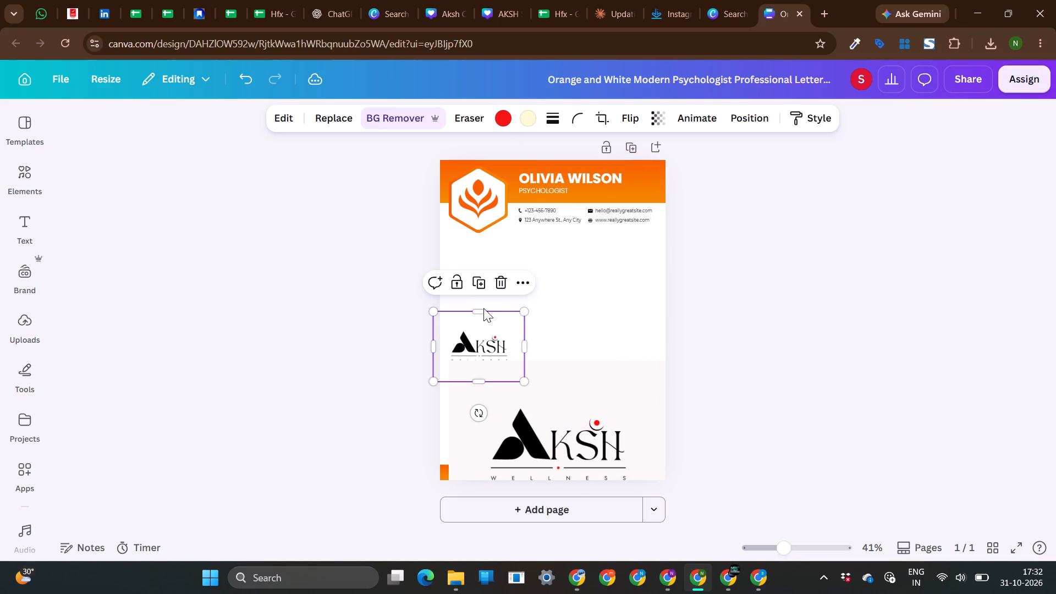
drag(483, 308, 514, 282)
Remove the flower emblem and its hexagon shapes from the orange header by moving them off the page.
click(460, 175)
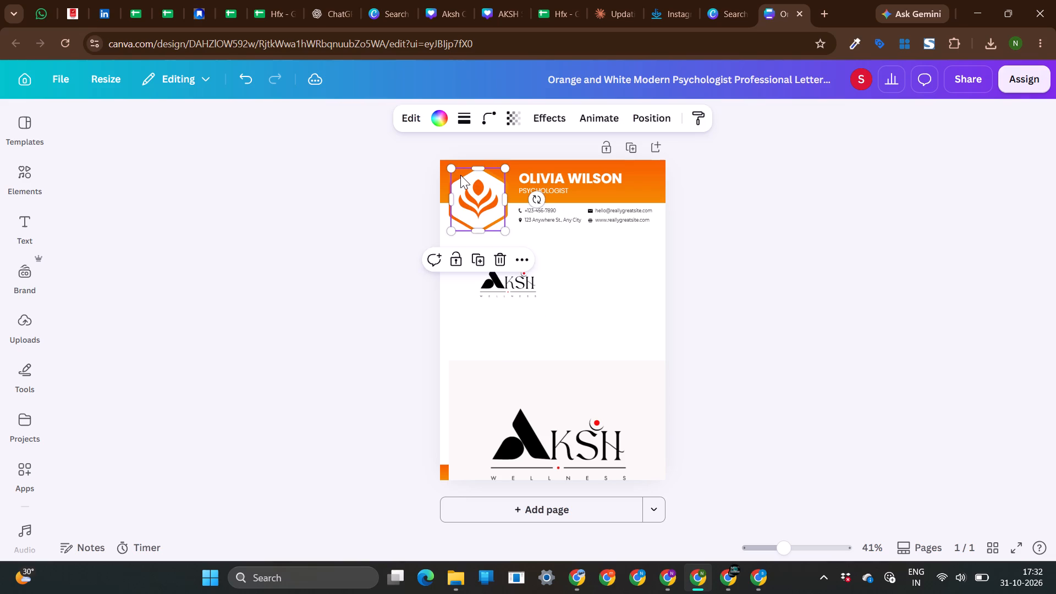
drag(460, 175, 301, 259)
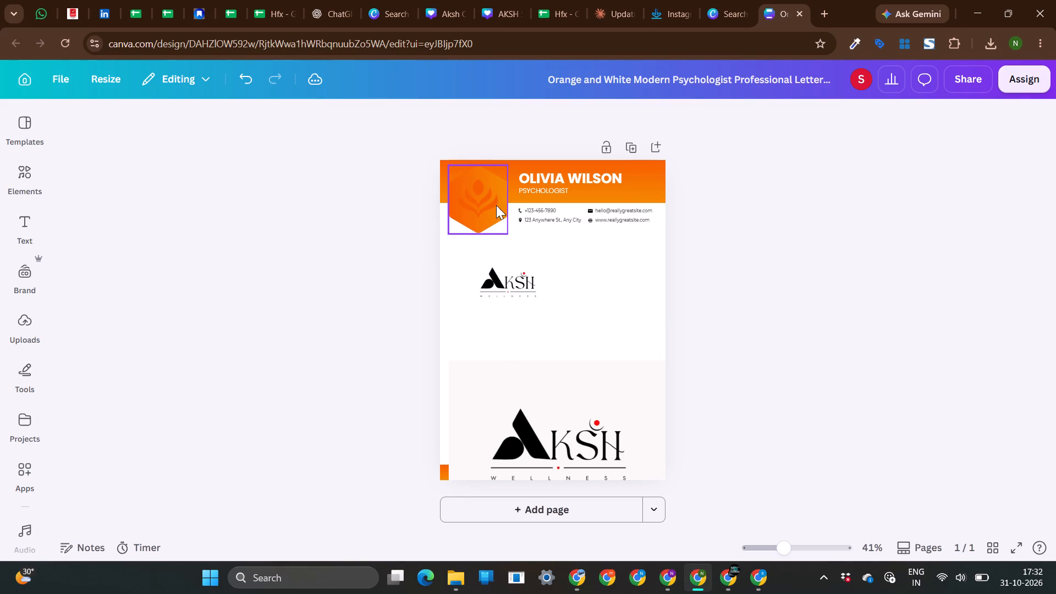
click(471, 209)
drag(471, 209, 343, 247)
drag(479, 191, 458, 202)
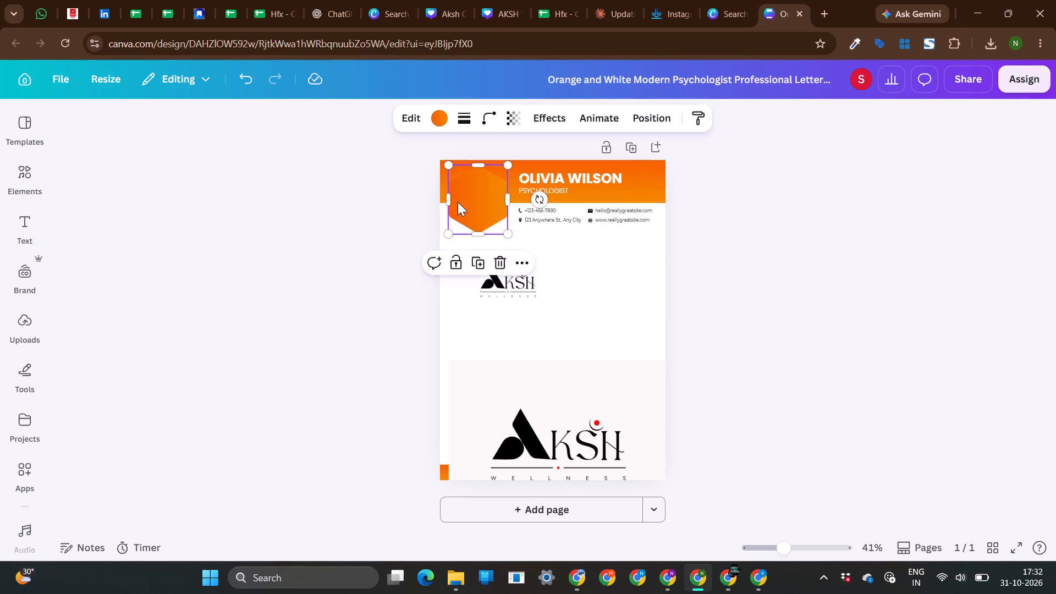
drag(458, 202, 333, 247)
Move the small background-free AKSH Wellness logo into the orange header, beside the OLIVIA WILSON name.
drag(504, 287, 483, 202)
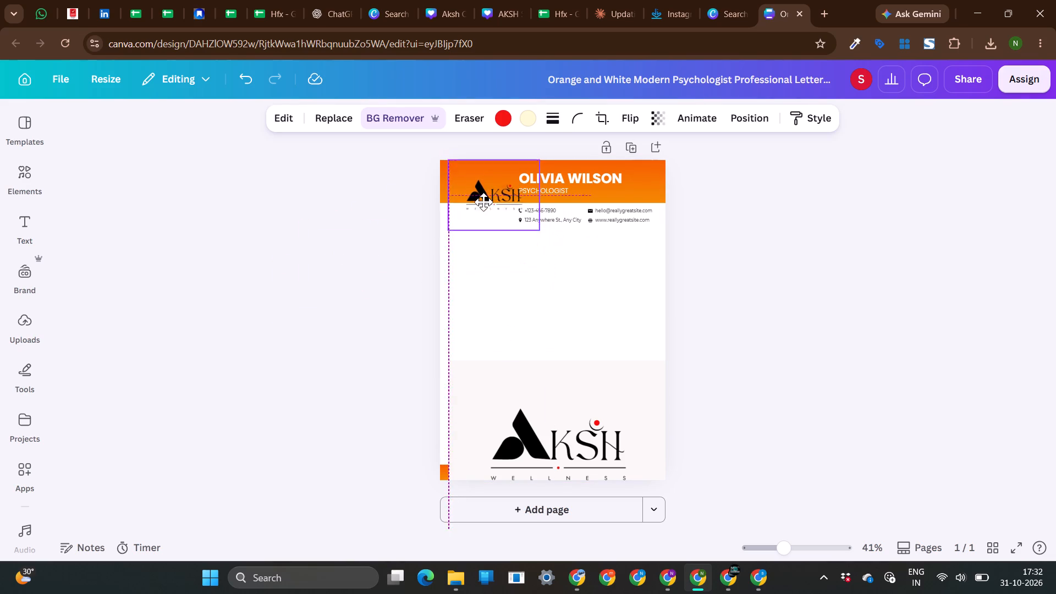
drag(483, 202, 477, 188)
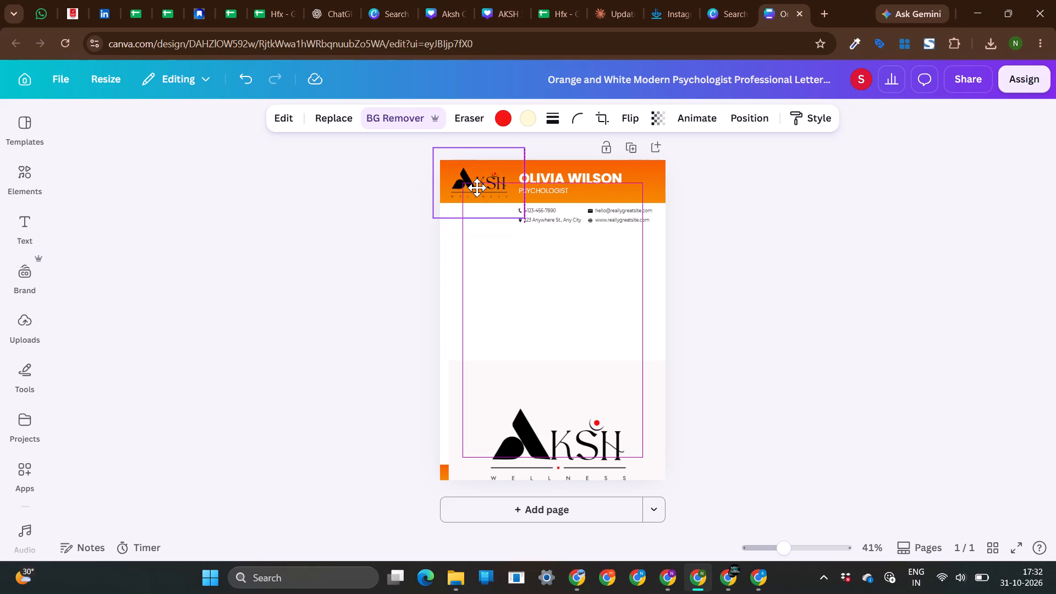
drag(477, 188, 477, 186)
Extend the orange header band downward so it covers the phone, e-mail, address and website lines.
click(664, 173)
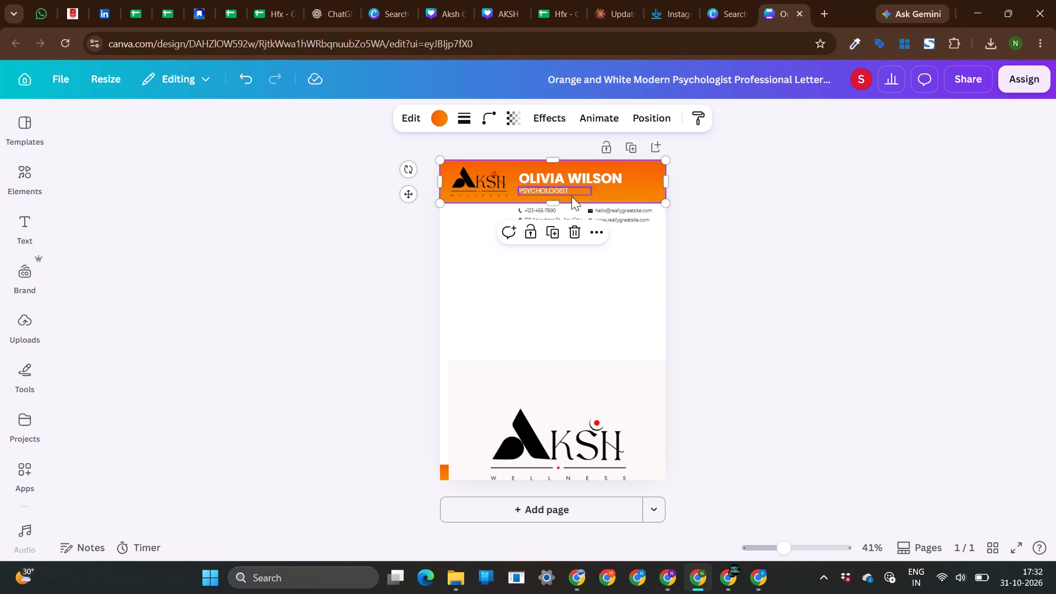
drag(550, 203, 555, 234)
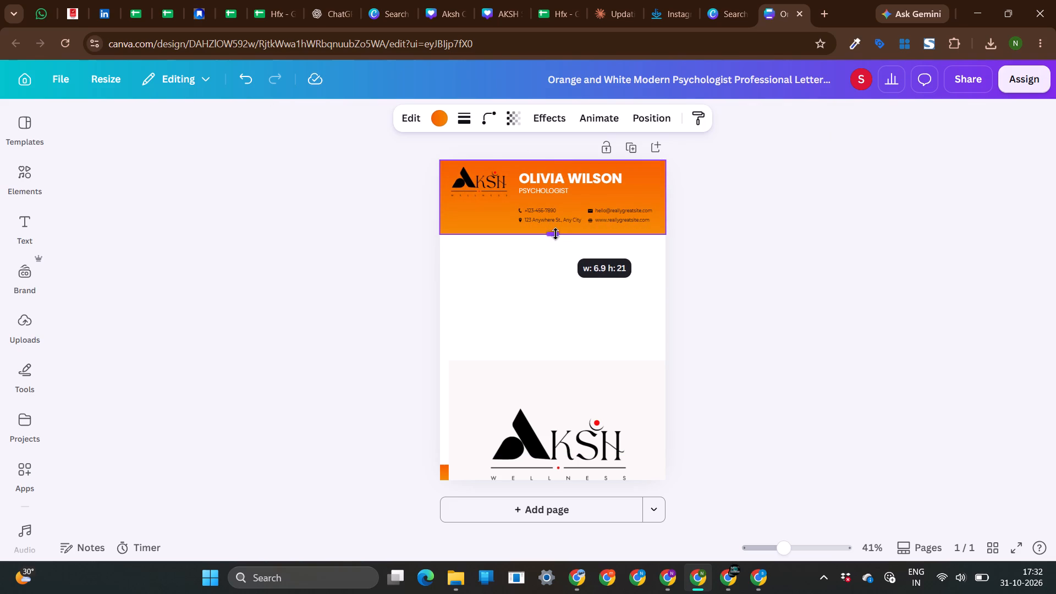
drag(555, 234, 553, 231)
Move the small AKSH Wellness logo down so it sits vertically centred in the taller header band.
click(488, 178)
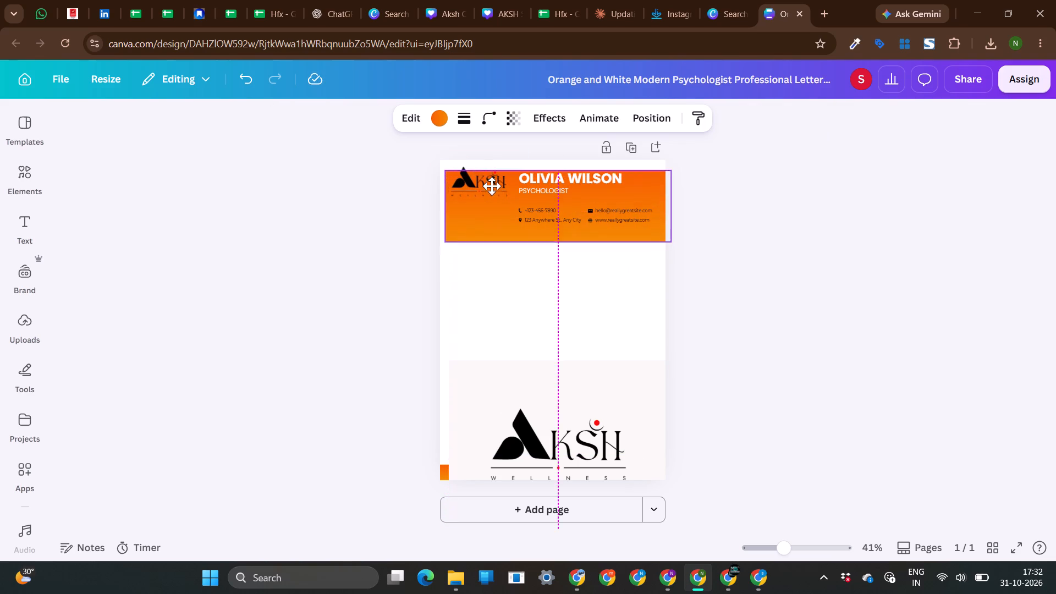
click(548, 299)
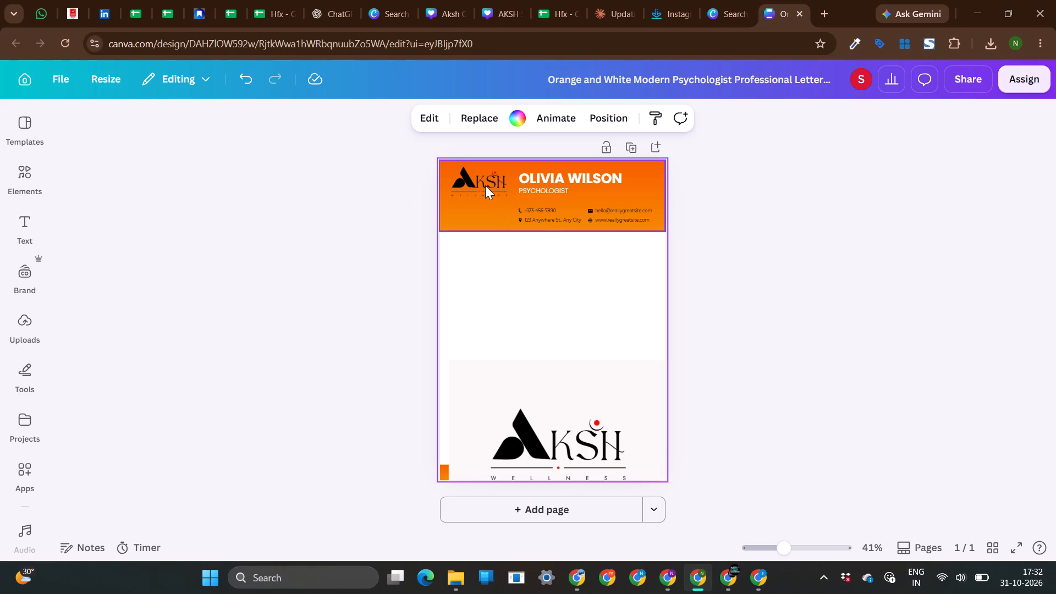
click(485, 185)
drag(485, 185, 486, 202)
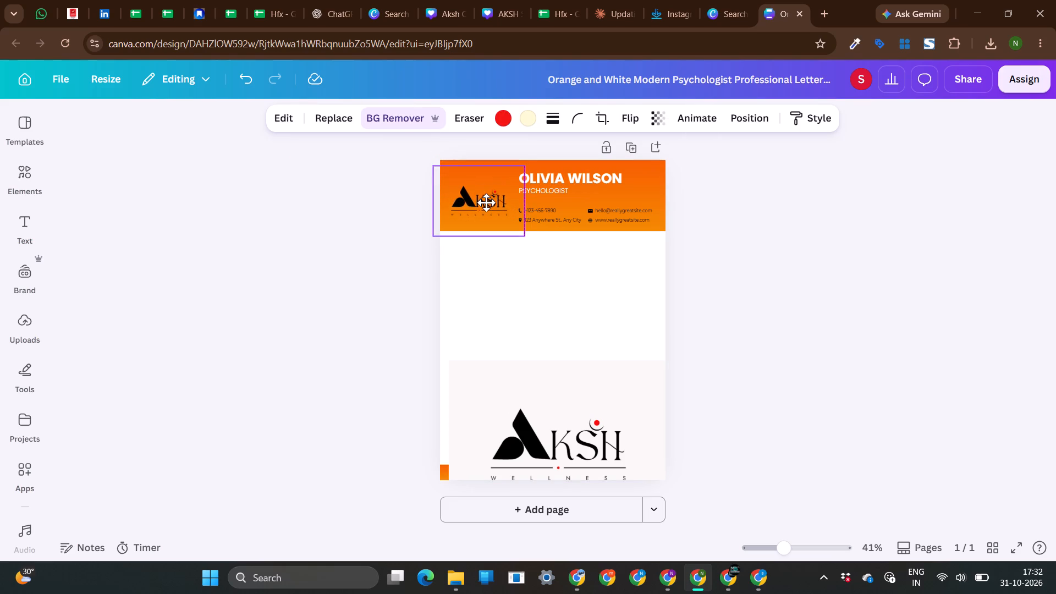
drag(486, 202, 485, 203)
click(612, 268)
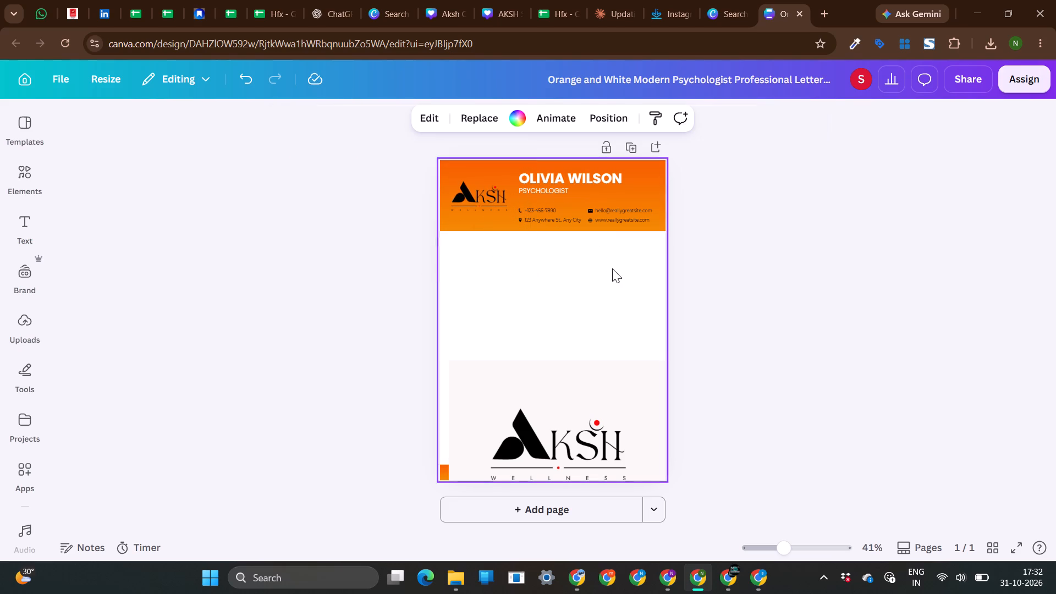
click(490, 203)
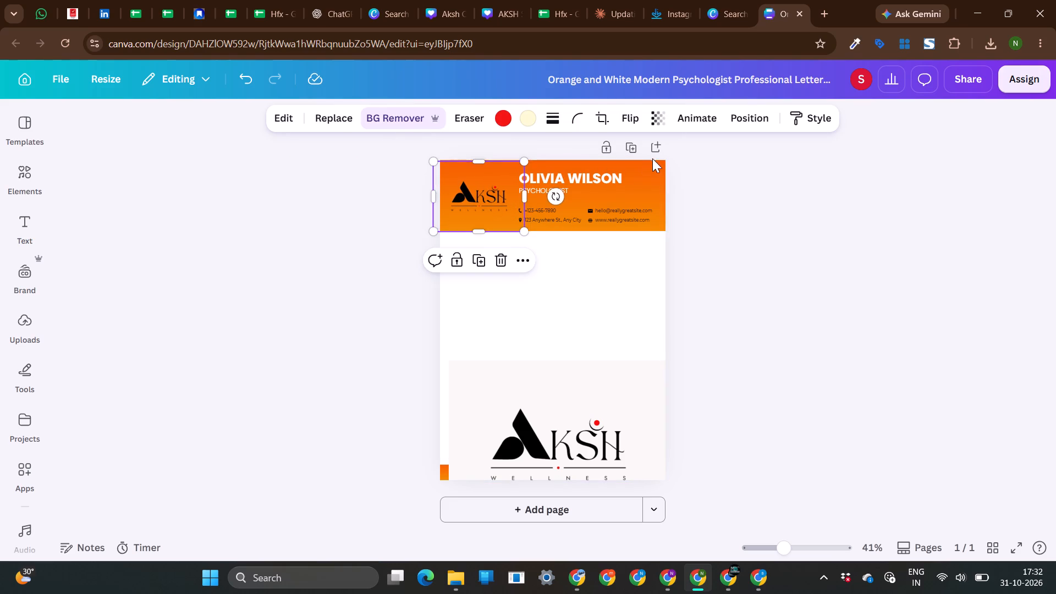
click(653, 164)
Move the large AKSH Wellness logo copy up off the footer strip into the blank body of the page.
drag(546, 469, 546, 411)
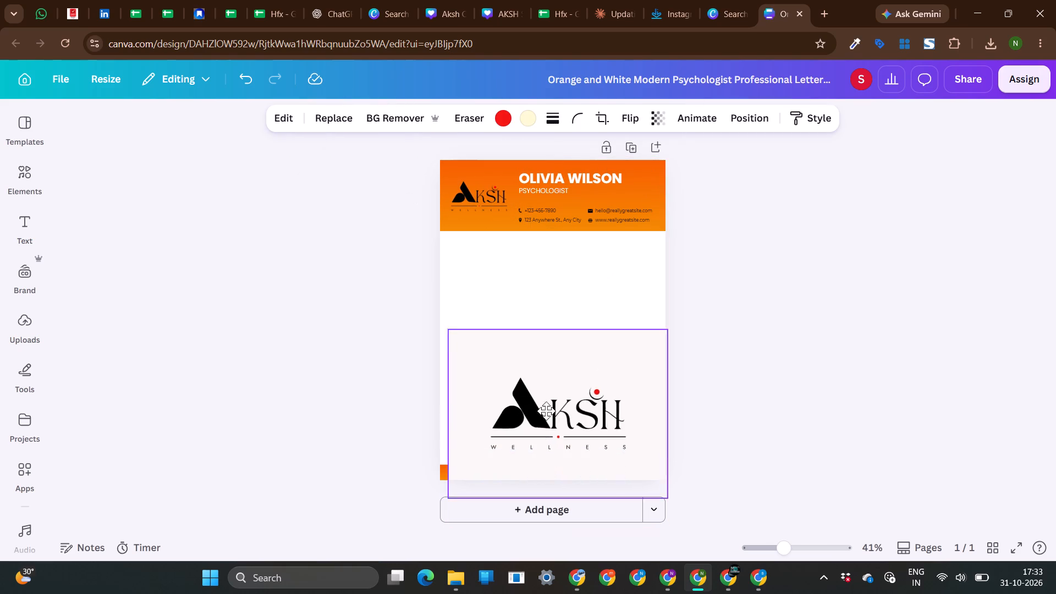
drag(546, 411, 546, 370)
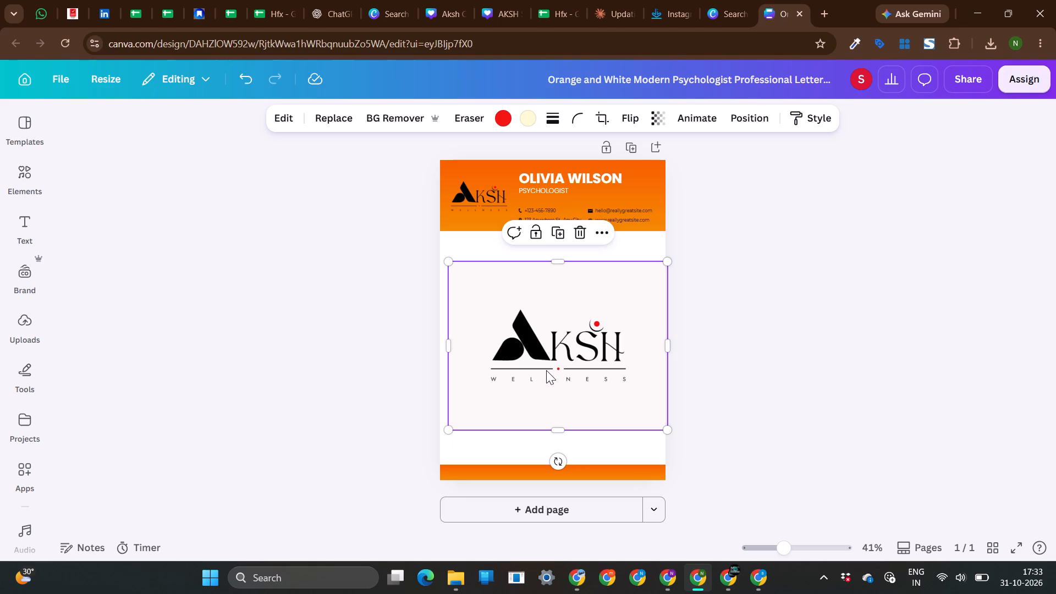
drag(531, 280, 696, 243)
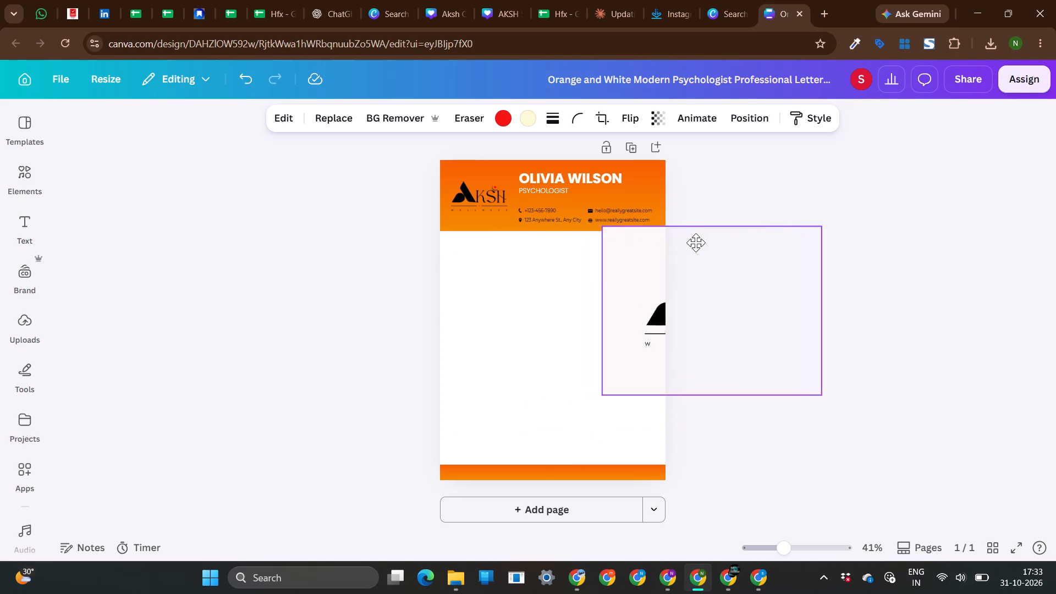
drag(696, 243, 543, 287)
drag(538, 315, 606, 285)
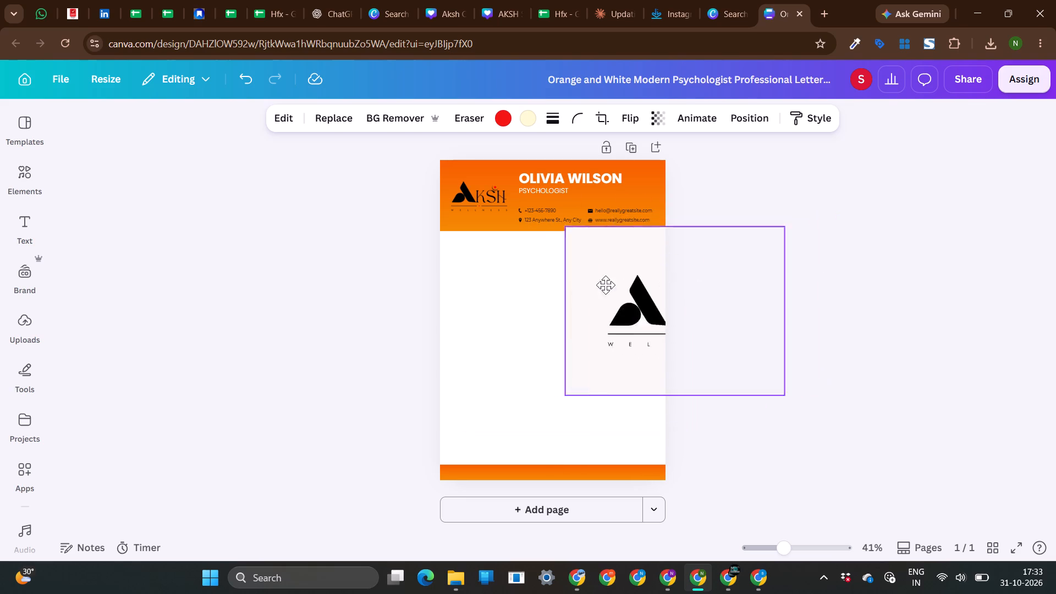
drag(606, 285, 550, 320)
Recolour the orange footer strip at the bottom of the page solid black.
click(480, 469)
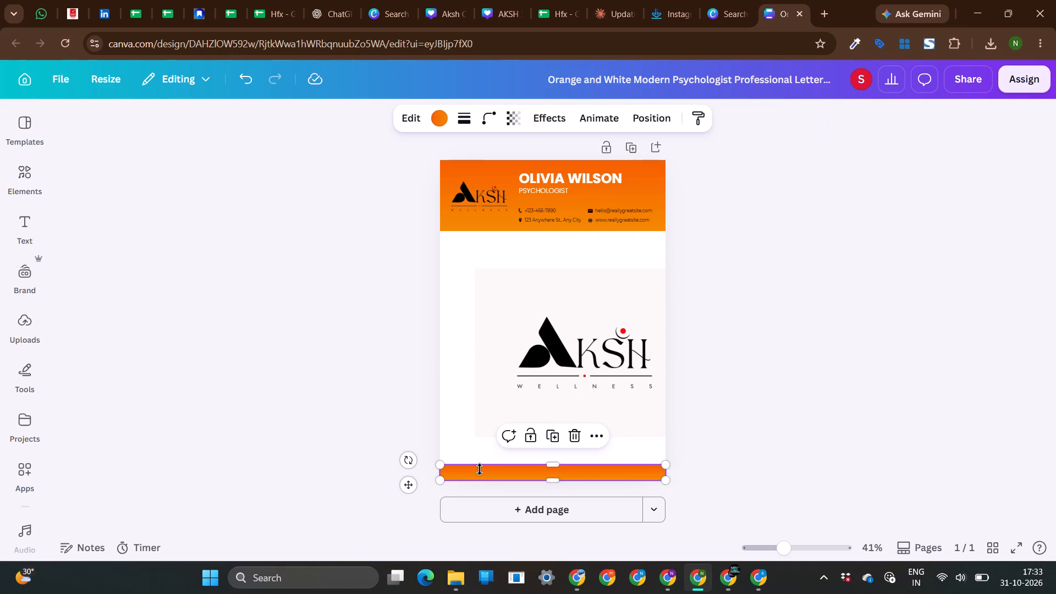
click(446, 122)
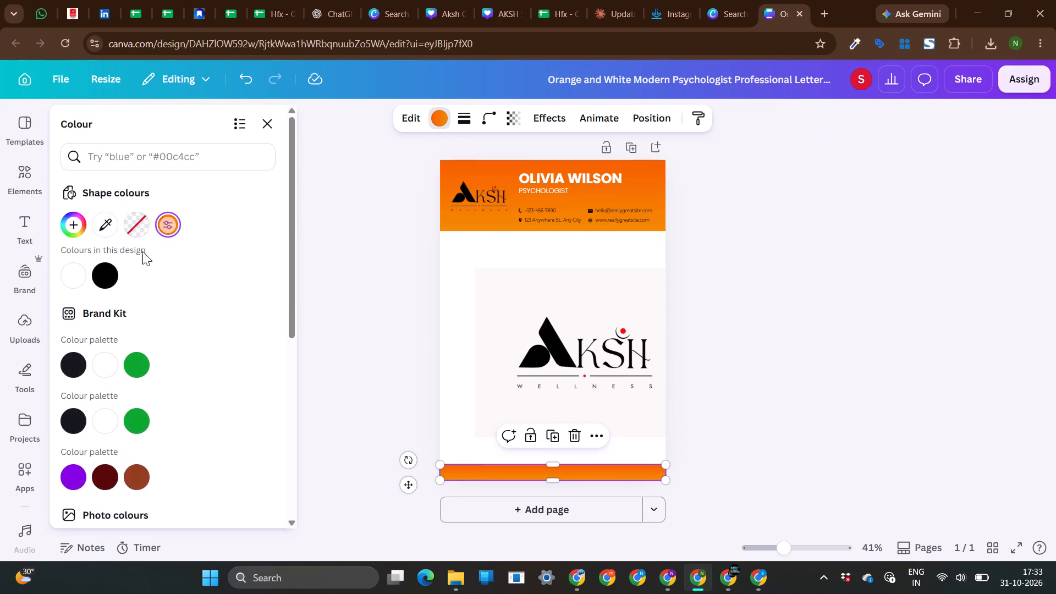
scroll(73, 390, down, 3)
click(70, 370)
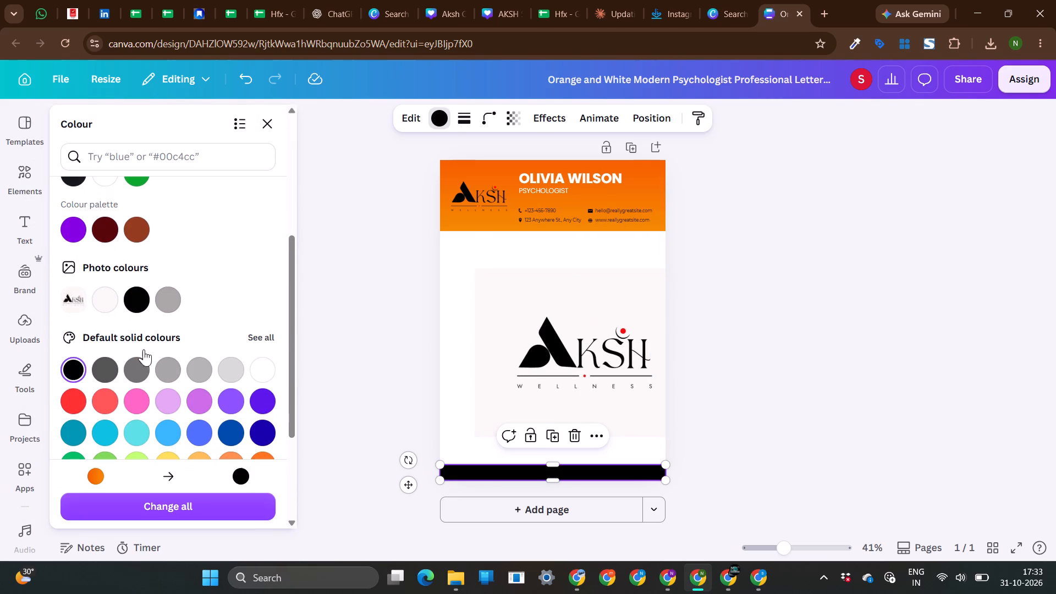
Recolour the orange header band with the off-white photo colour taken from the logo image.
click(487, 161)
click(604, 163)
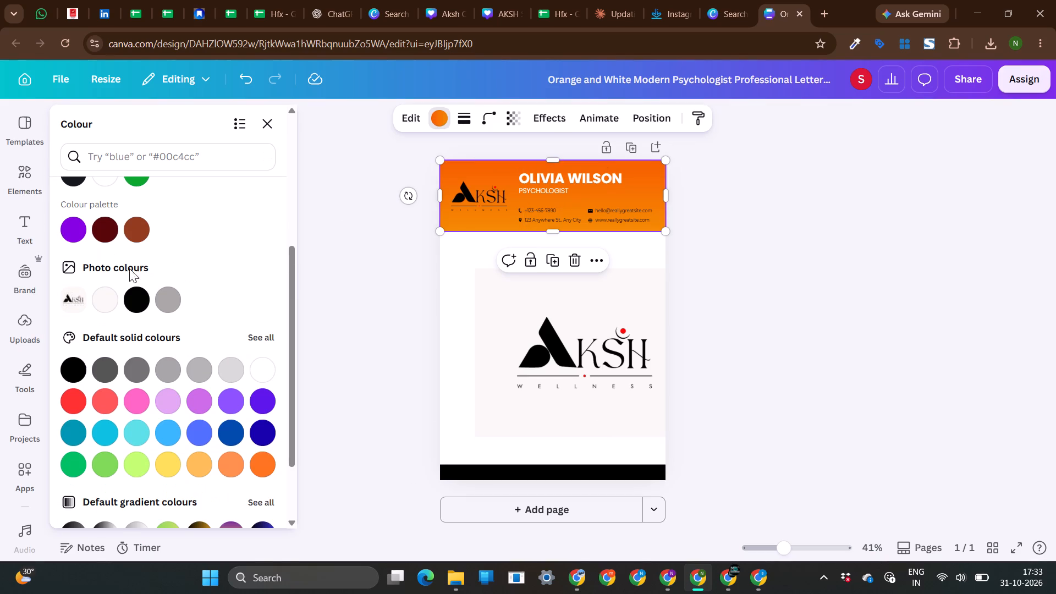
click(111, 301)
Give the off-white header band a solid-line border.
click(479, 305)
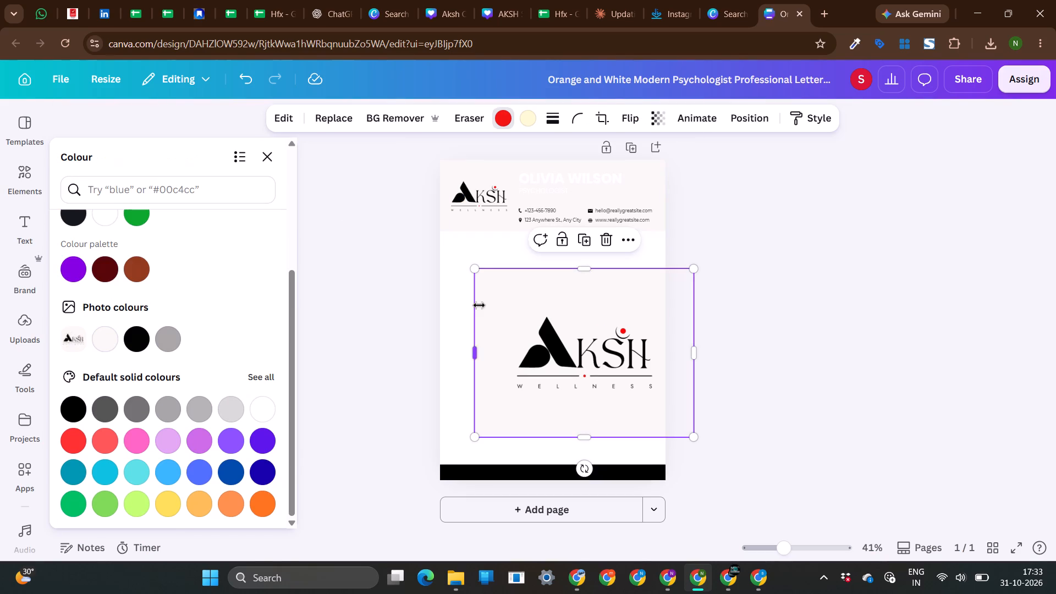
click(497, 226)
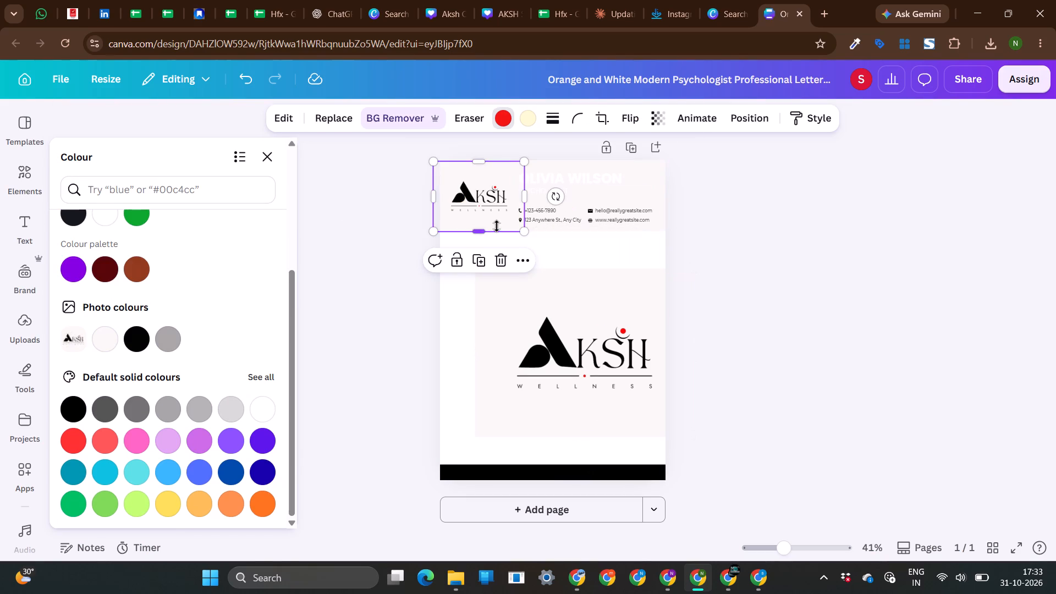
click(666, 183)
click(659, 182)
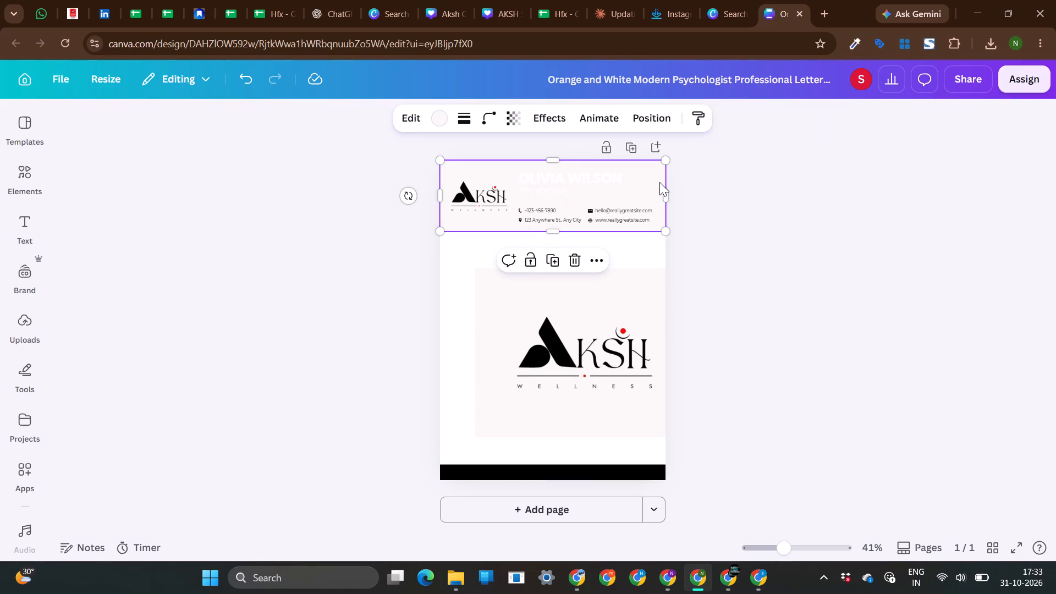
click(460, 121)
click(414, 163)
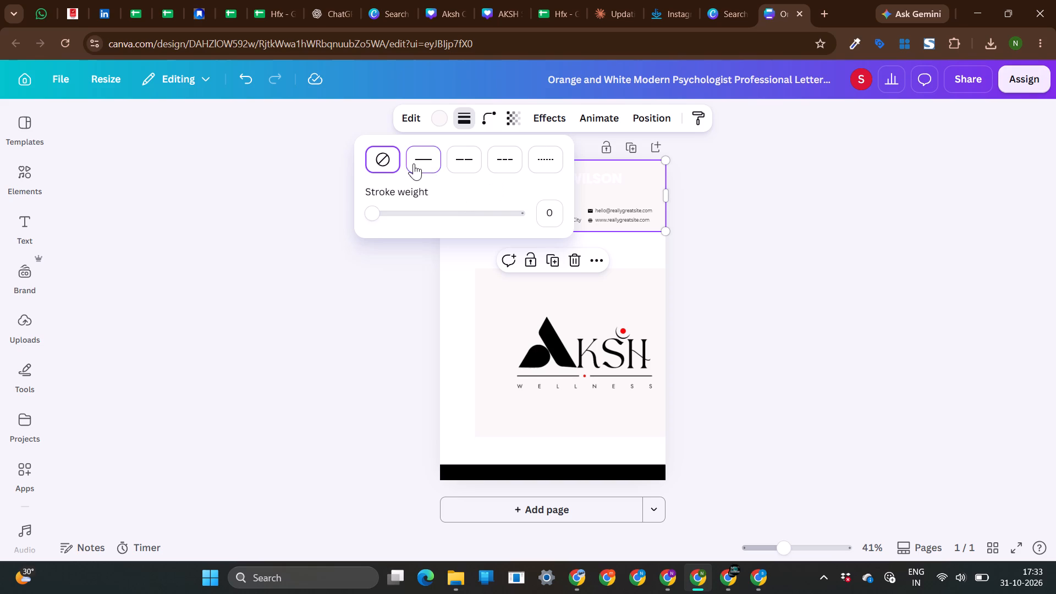
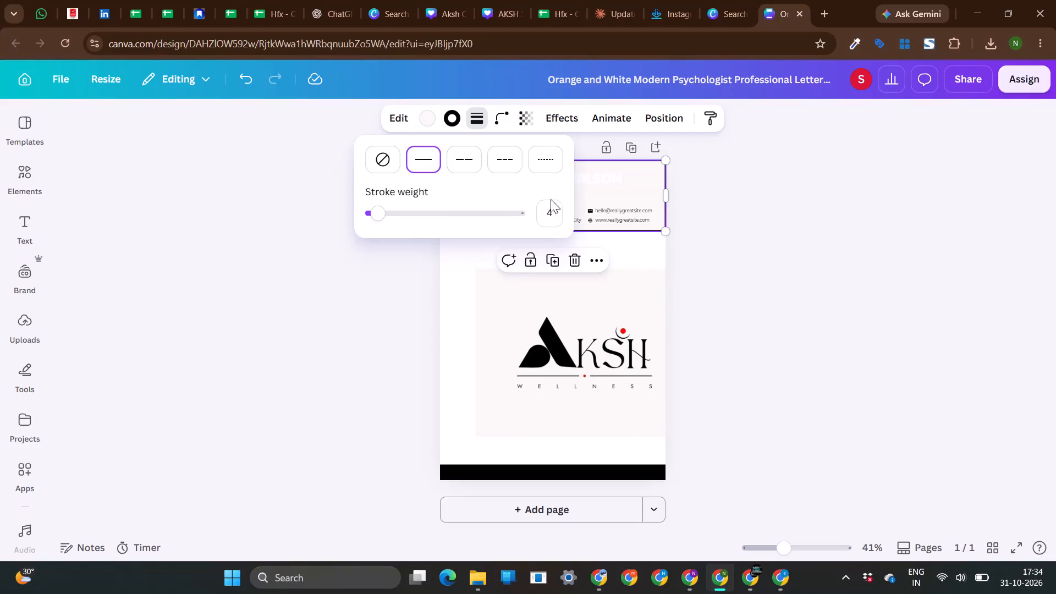
Thin the black border of the off-white header band to a stroke weight of 2.
click(639, 271)
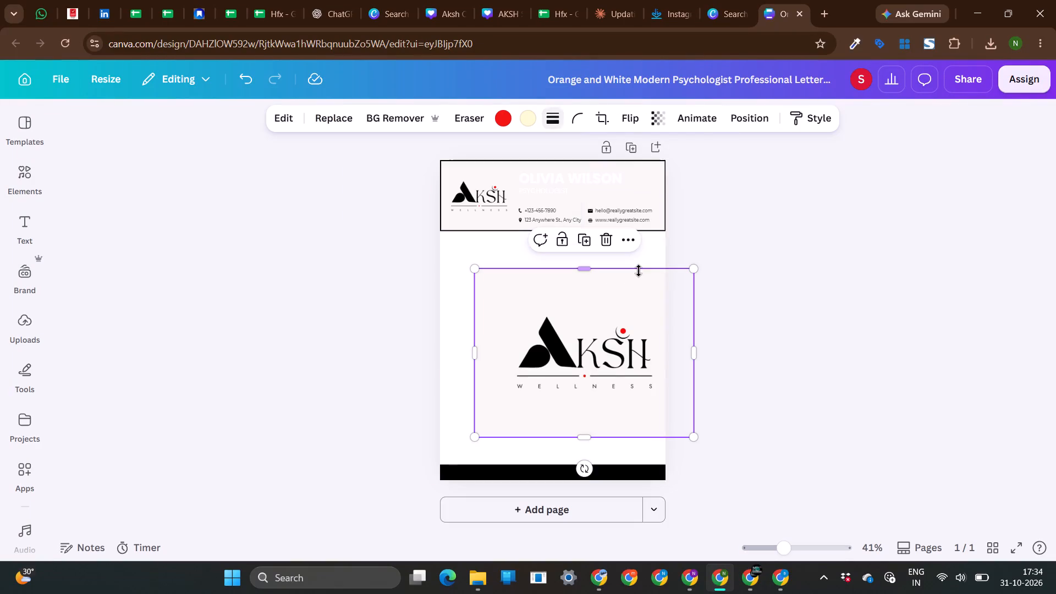
click(648, 180)
click(472, 177)
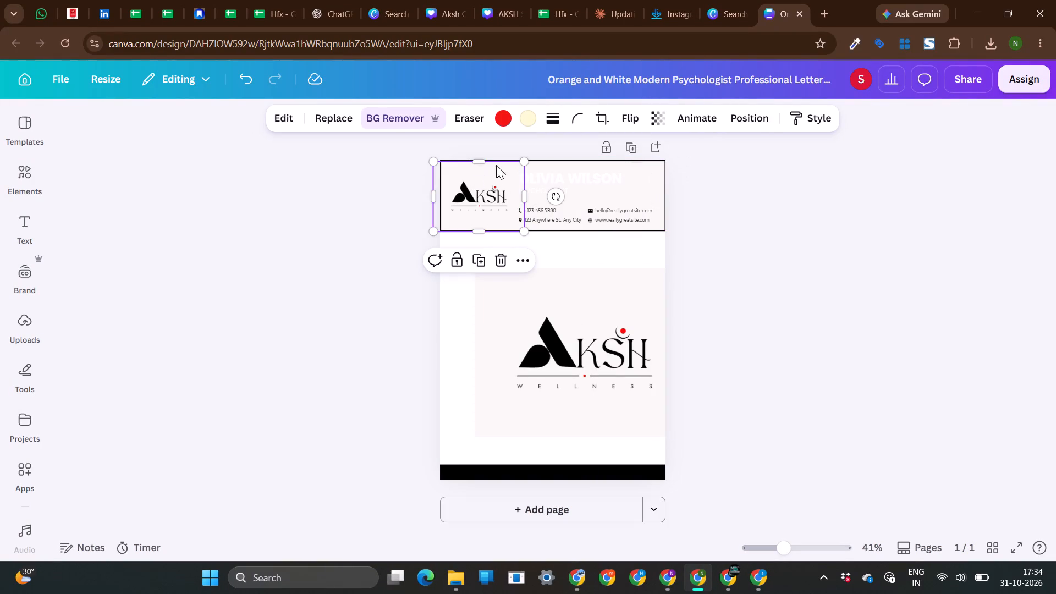
click(557, 166)
click(447, 123)
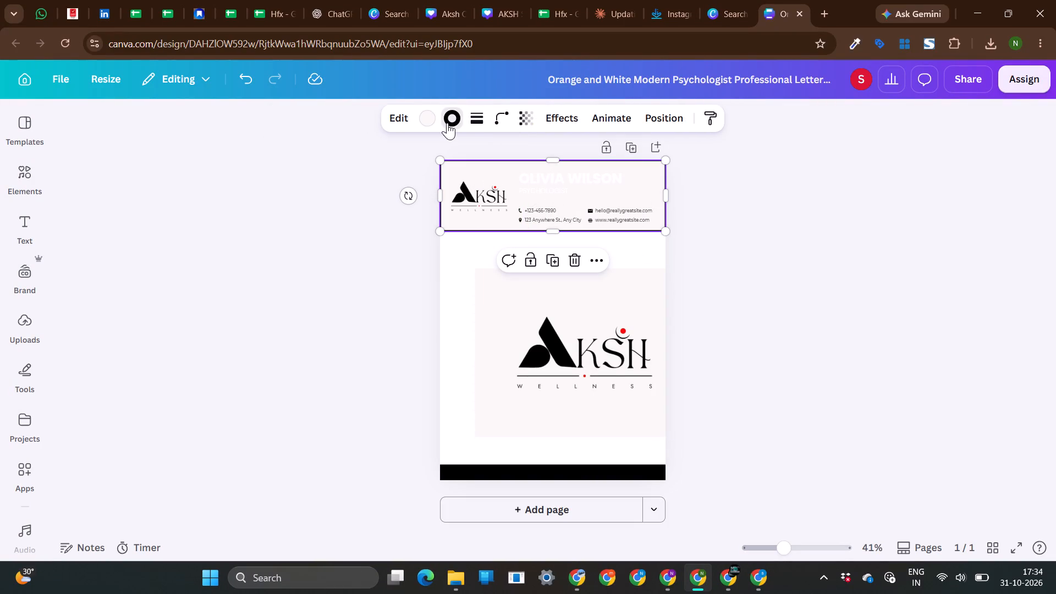
click(475, 120)
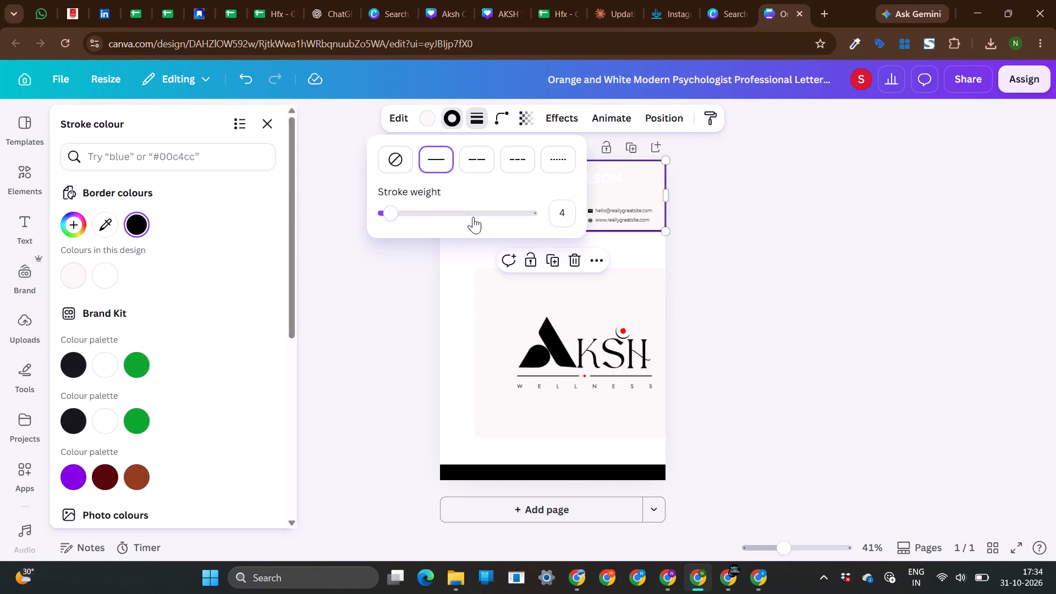
drag(393, 213, 385, 217)
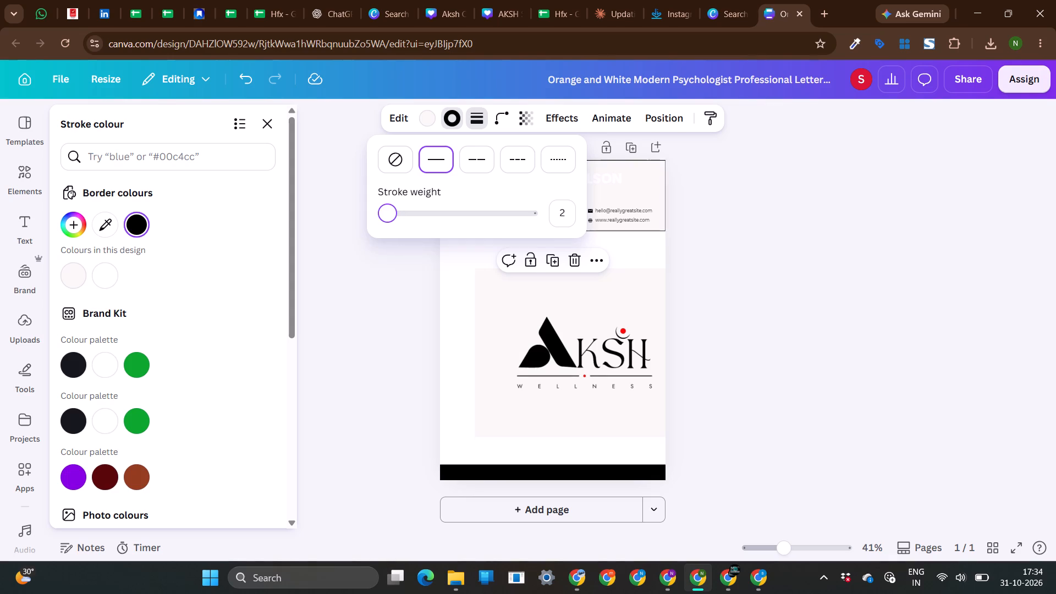
drag(385, 217, 385, 218)
click(637, 244)
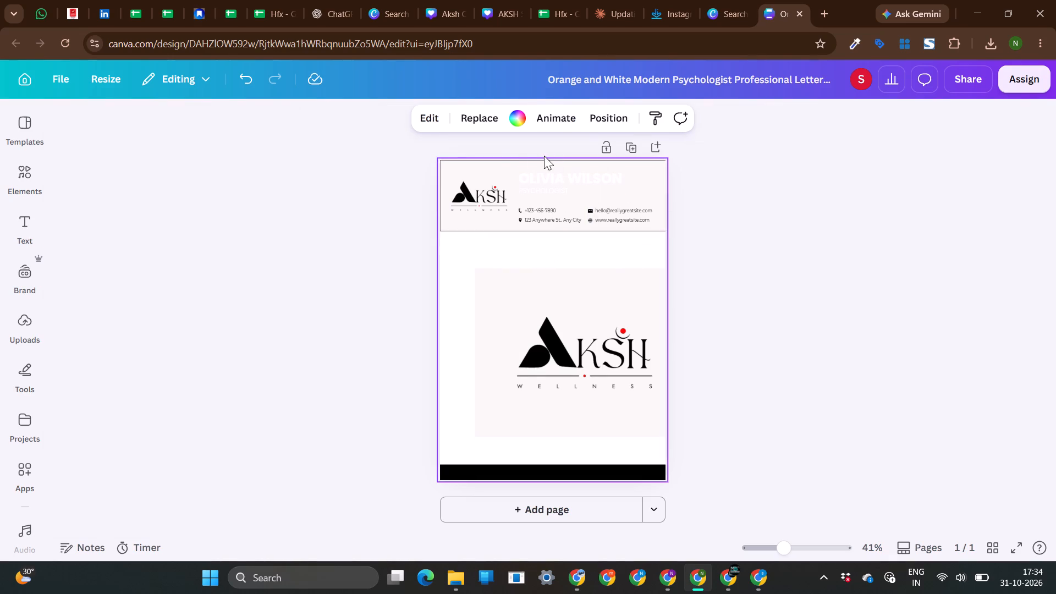
Enlarge the header band past the page's top and side edges so only its bottom border line shows on the page.
click(504, 161)
click(601, 166)
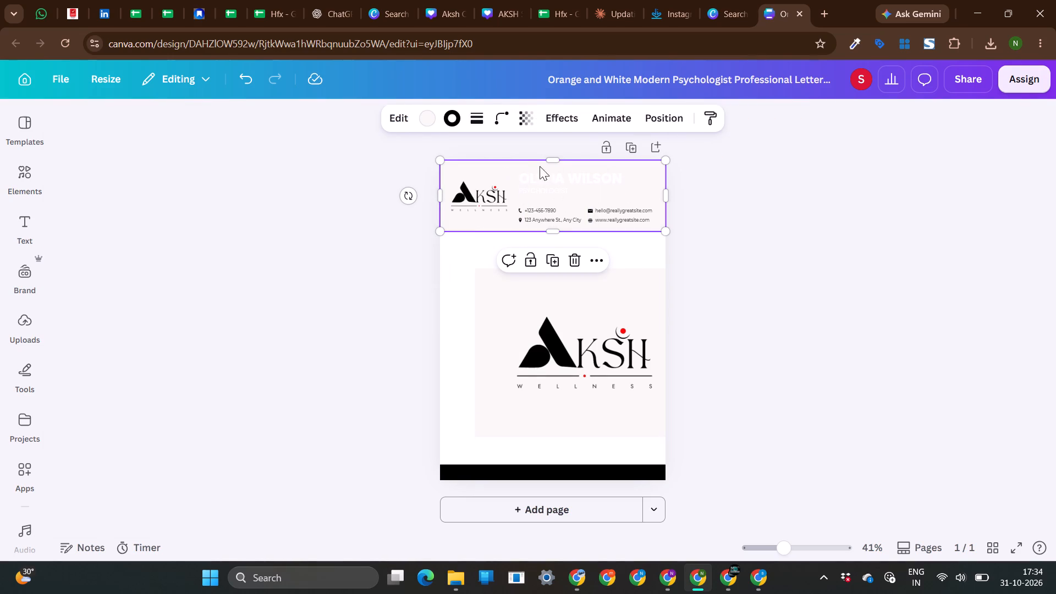
drag(436, 156, 427, 152)
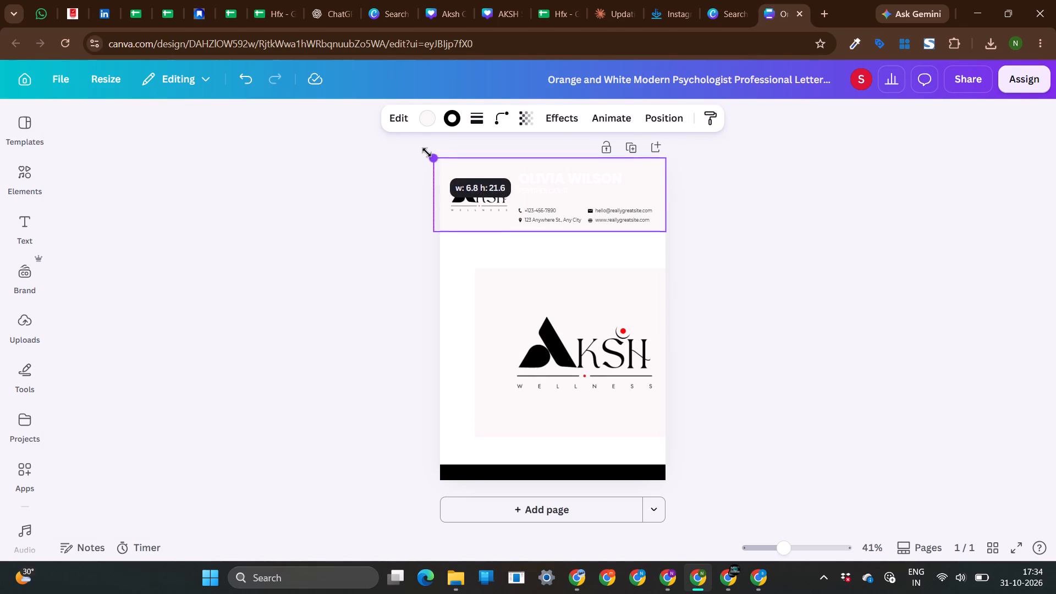
drag(427, 152, 426, 150)
drag(668, 155, 684, 148)
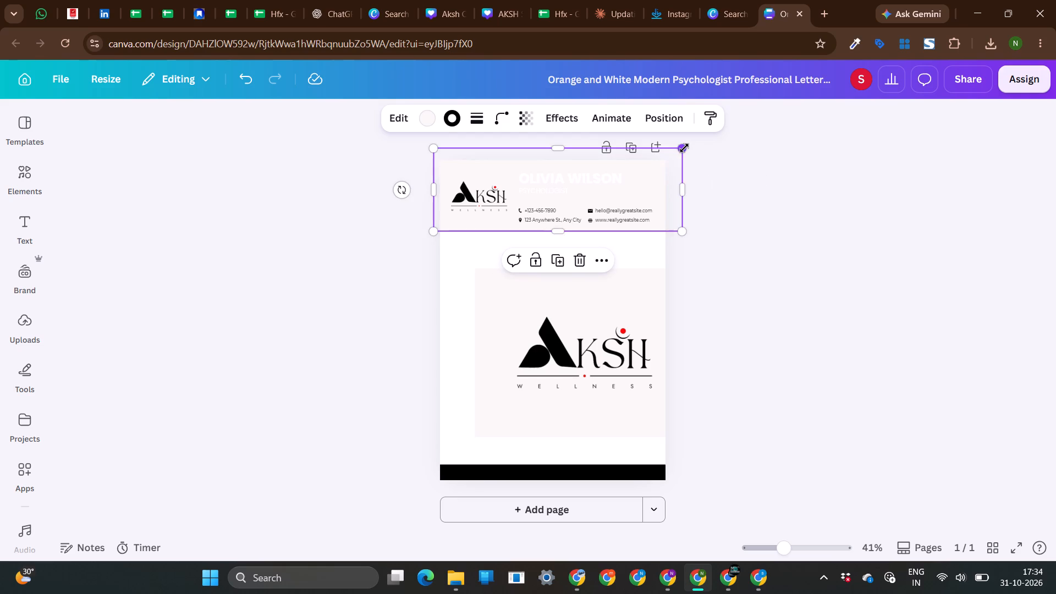
click(746, 287)
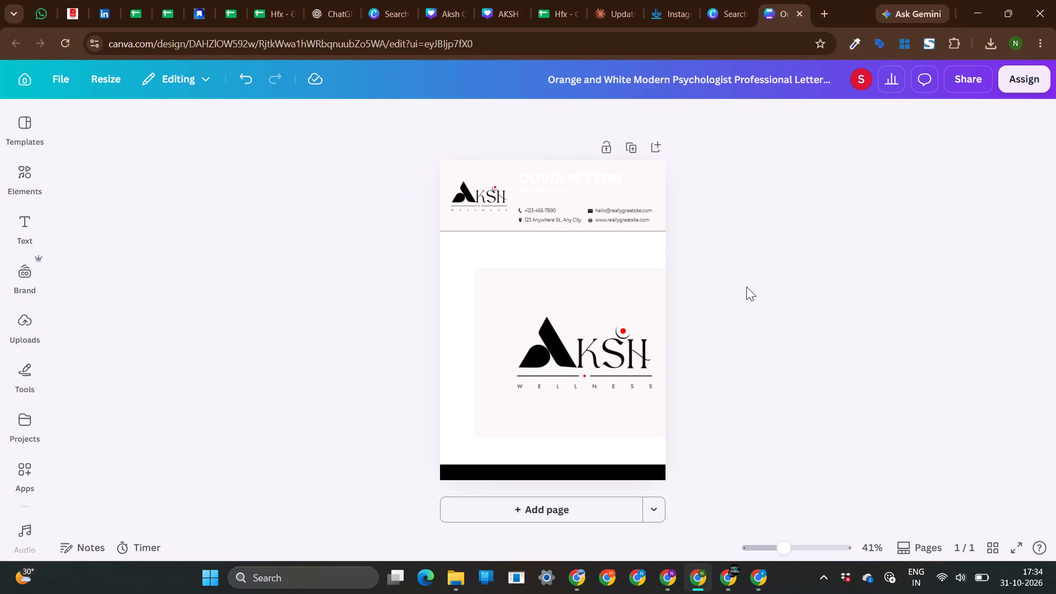
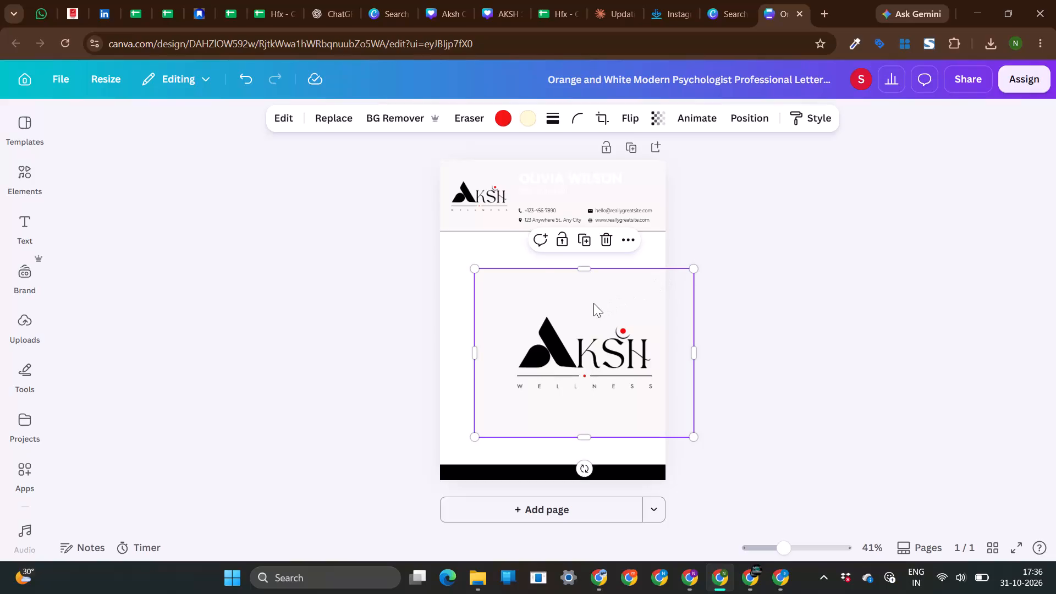
Move the large AKSH logo copy in the middle of the letterhead off the page.
drag(593, 303, 898, 288)
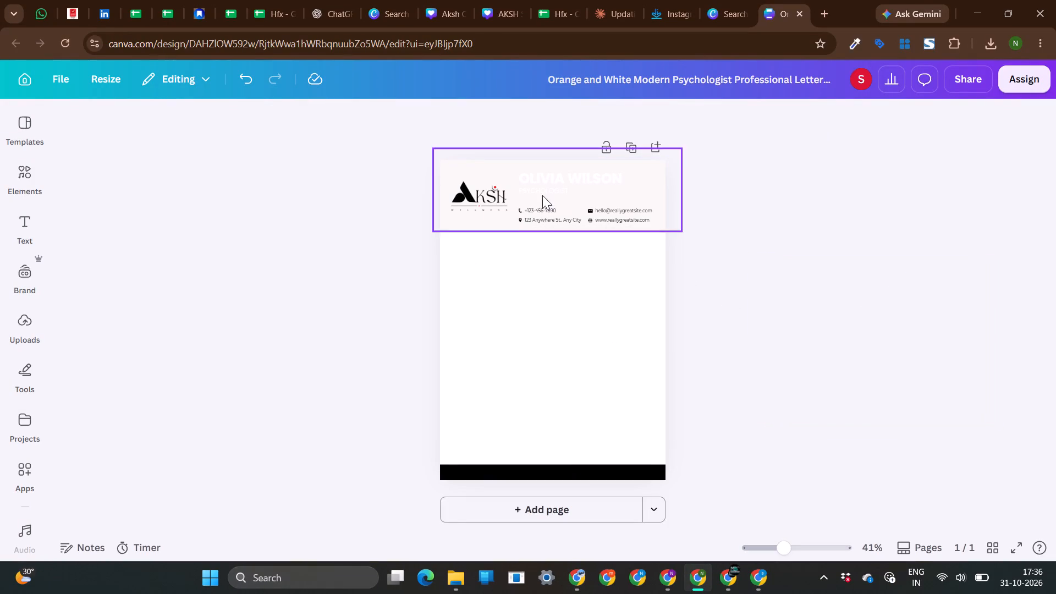
Move the template's white placeholder name heading and the white subtitle beneath it off the page.
drag(554, 185, 829, 184)
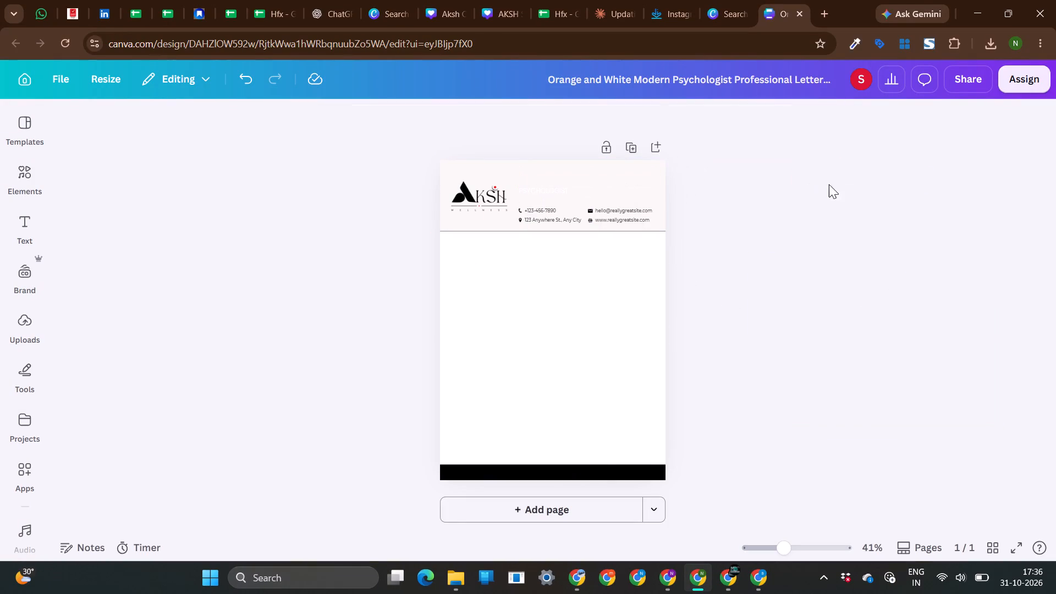
click(546, 197)
click(544, 191)
drag(544, 191, 844, 211)
click(547, 200)
click(459, 268)
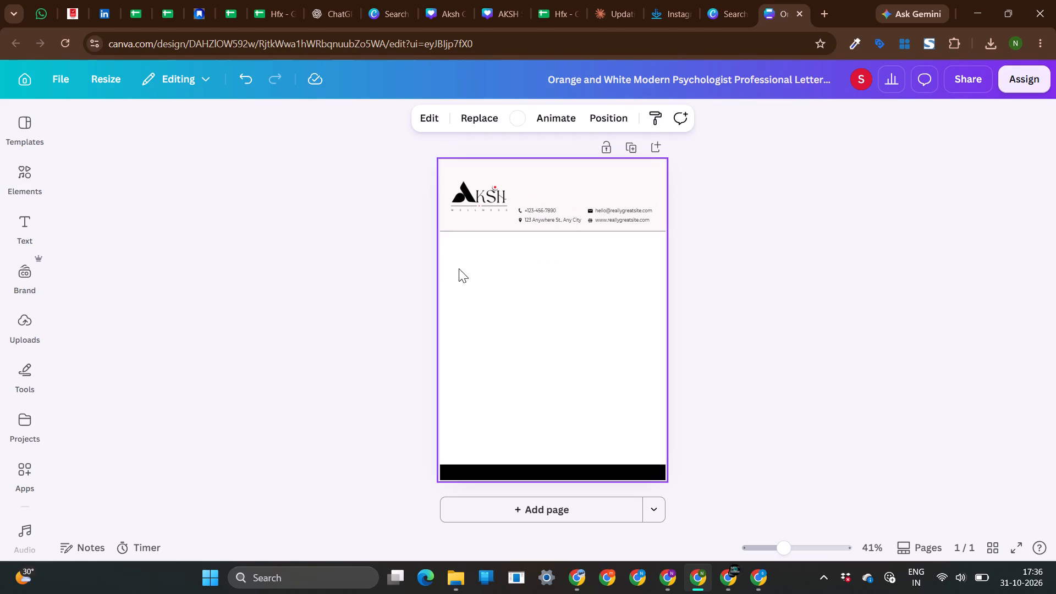
Delete the placeholder email address text from the header band.
click(600, 271)
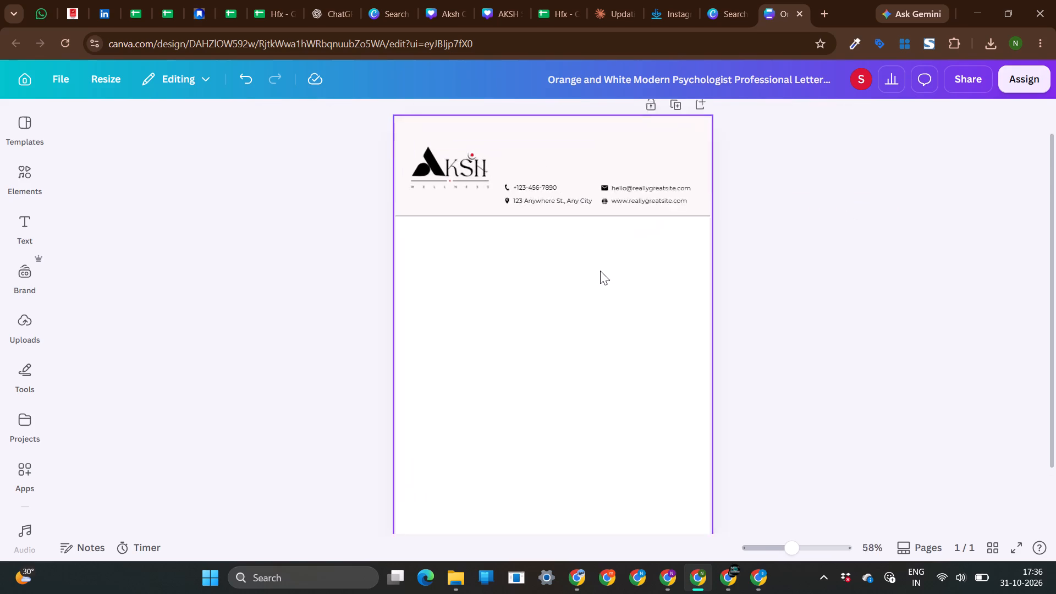
scroll(600, 271, up, 3)
click(419, 212)
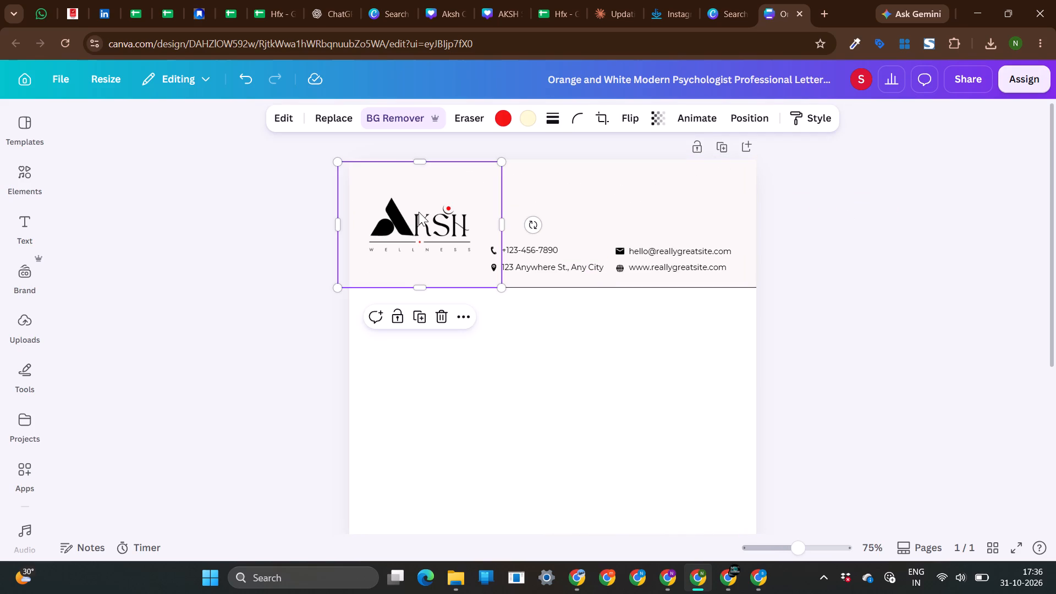
click(616, 333)
click(683, 255)
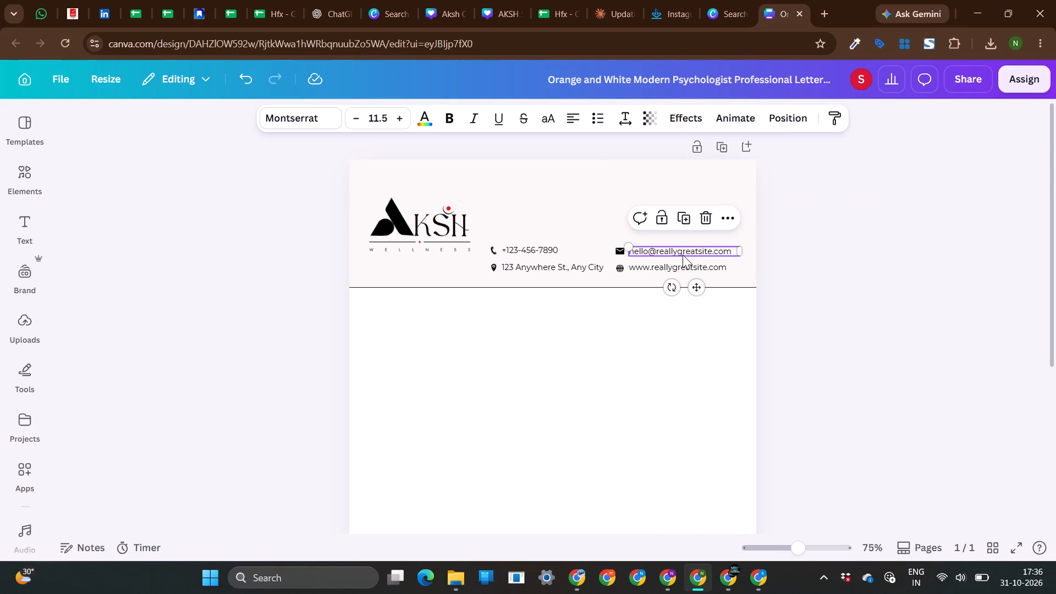
click(595, 242)
click(644, 250)
key(Delete)
click(616, 246)
click(617, 254)
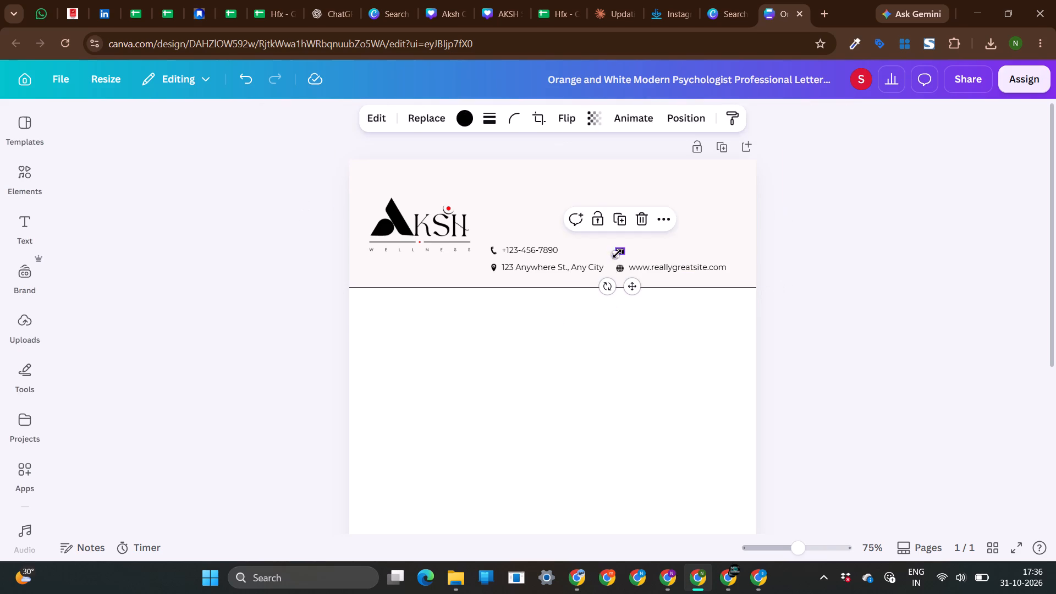
click(648, 250)
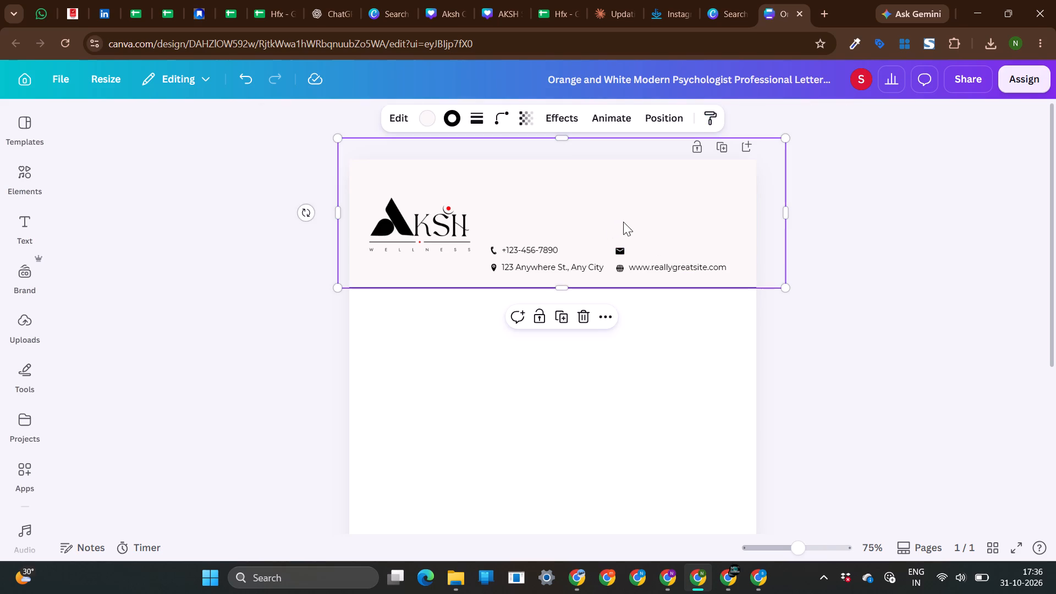
Shift the off-white header band slightly down so its bottom line sits further below the contact details.
drag(623, 222, 629, 239)
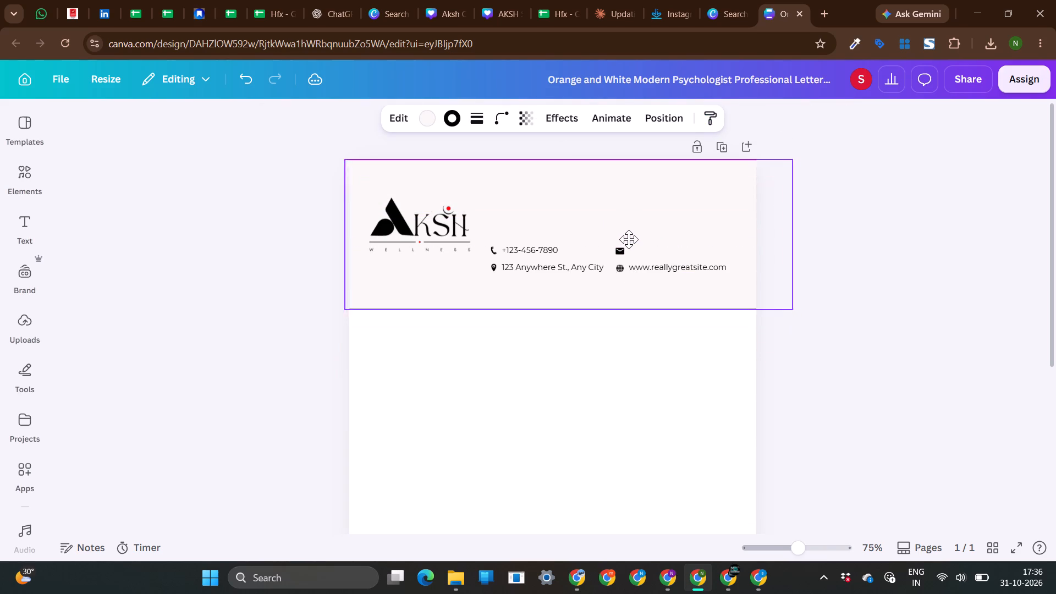
drag(629, 239, 627, 235)
click(843, 355)
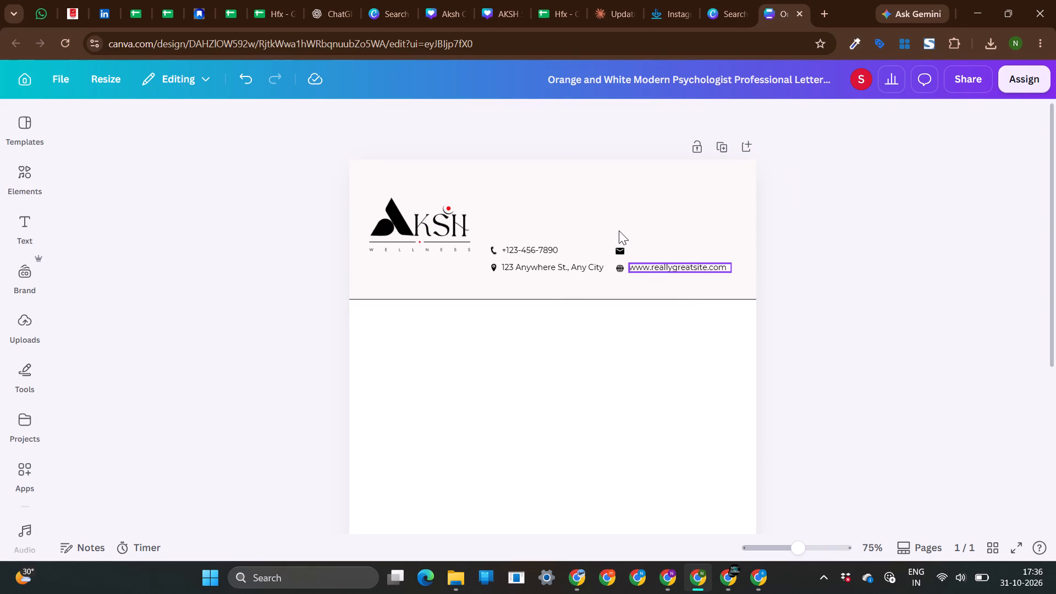
Delete the envelope icon, the placeholder website address and its globe icon from the header band.
click(620, 256)
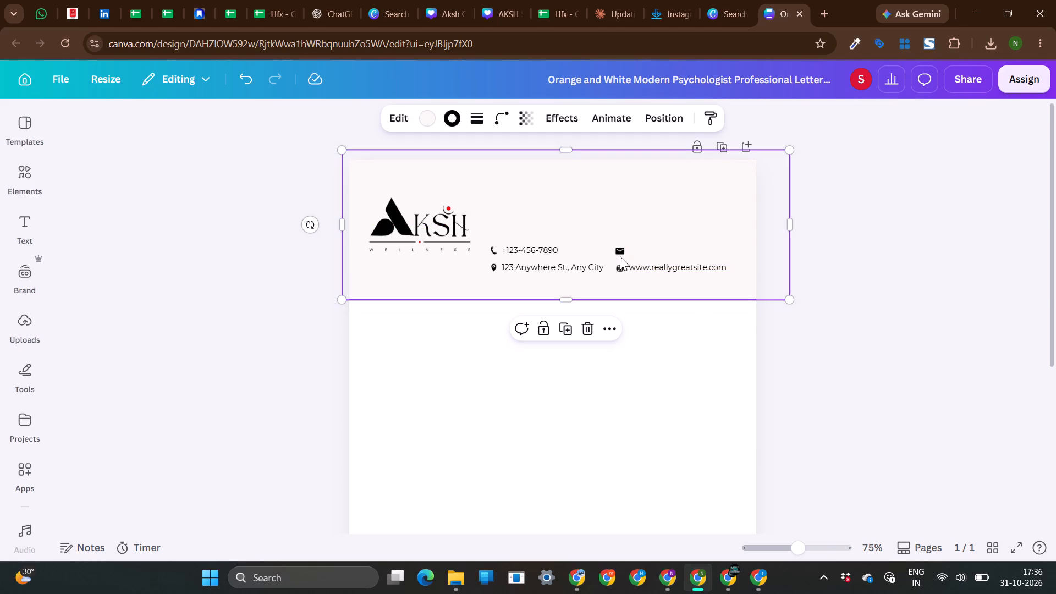
click(620, 252)
key(Delete)
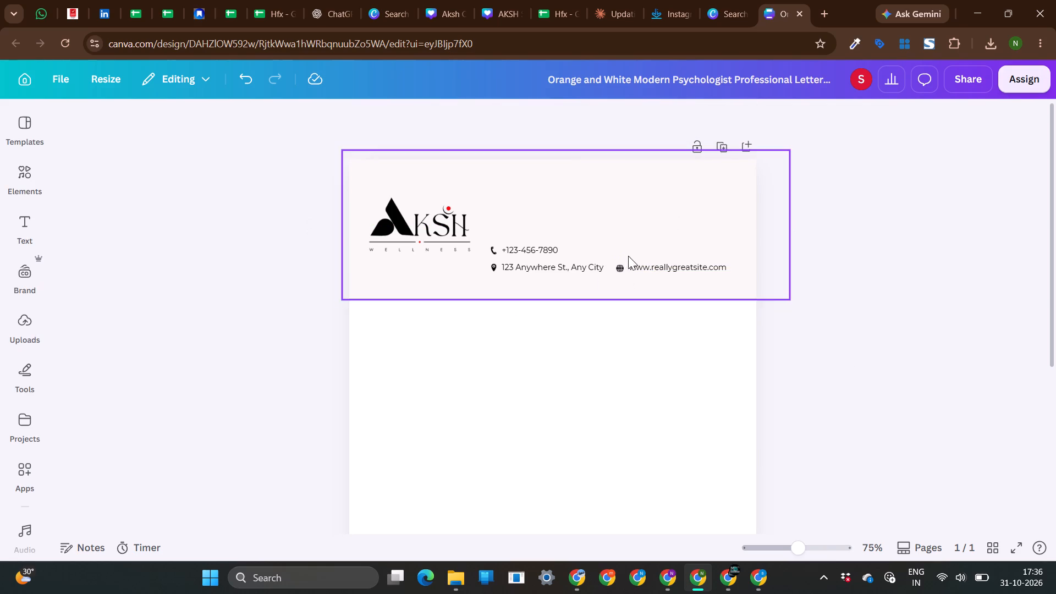
click(640, 265)
key(Delete)
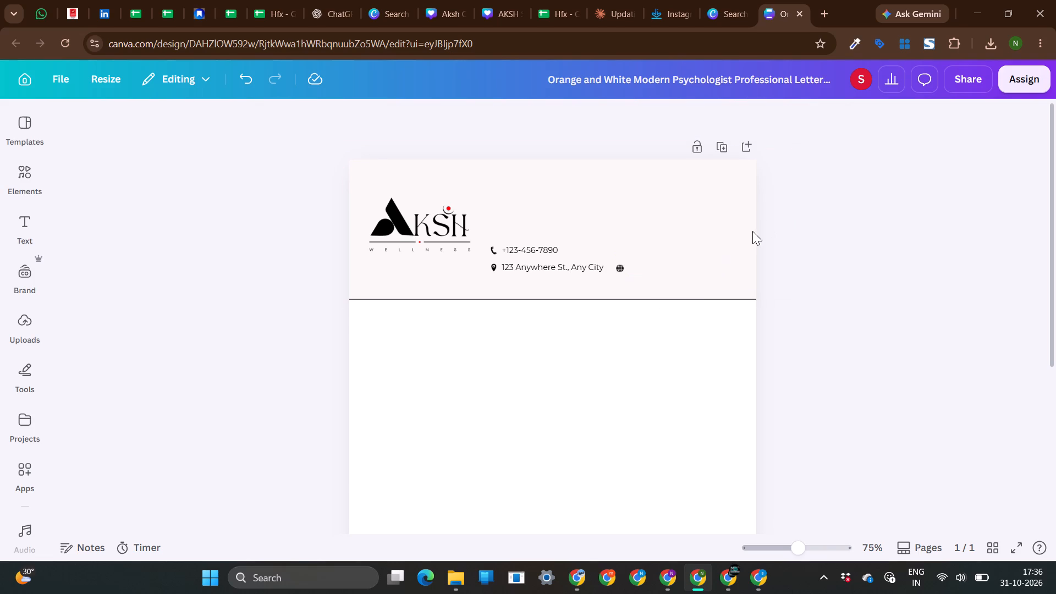
click(622, 268)
key(Delete)
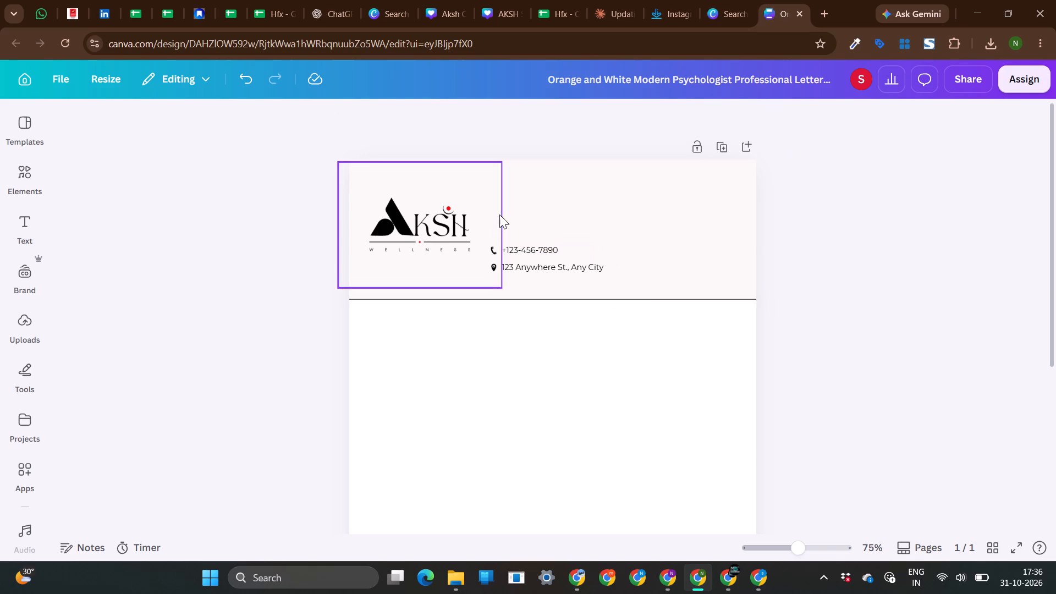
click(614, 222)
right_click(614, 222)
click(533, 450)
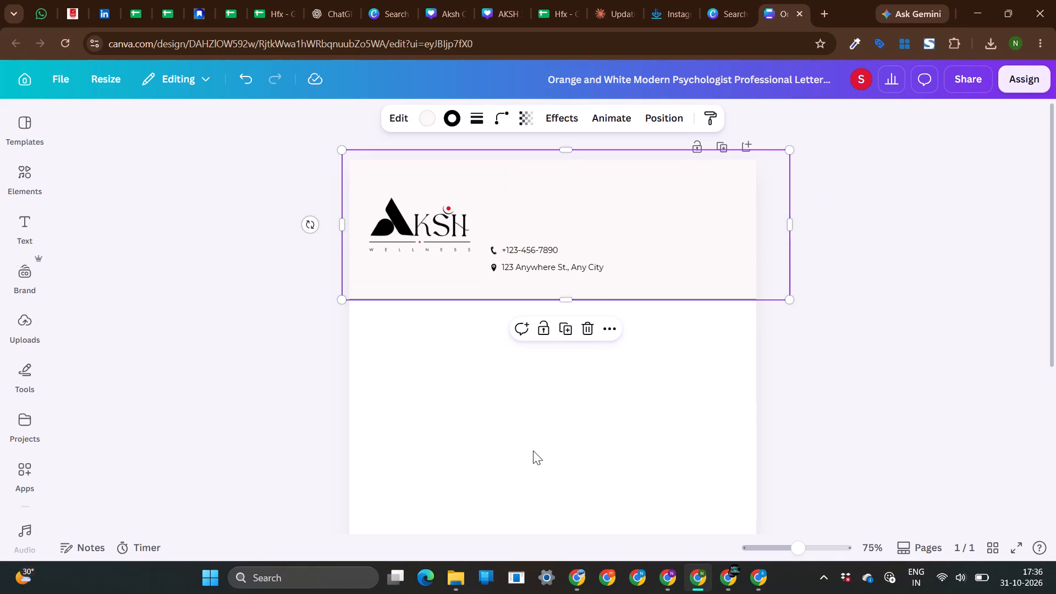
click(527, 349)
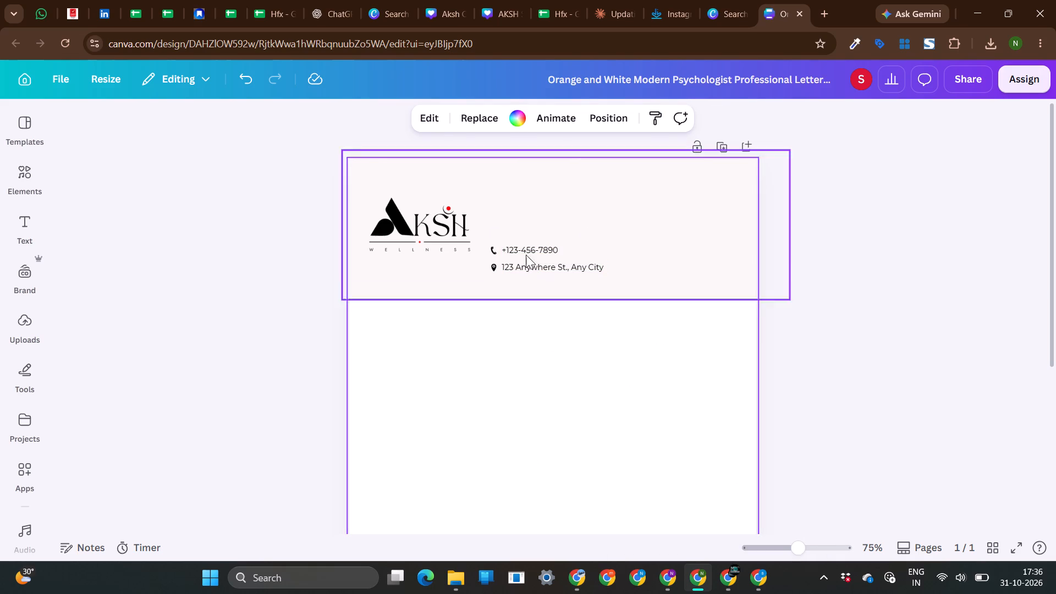
Move the phone number and address text up and further from the logo, left-aligning the address just beneath the number.
drag(524, 246, 614, 211)
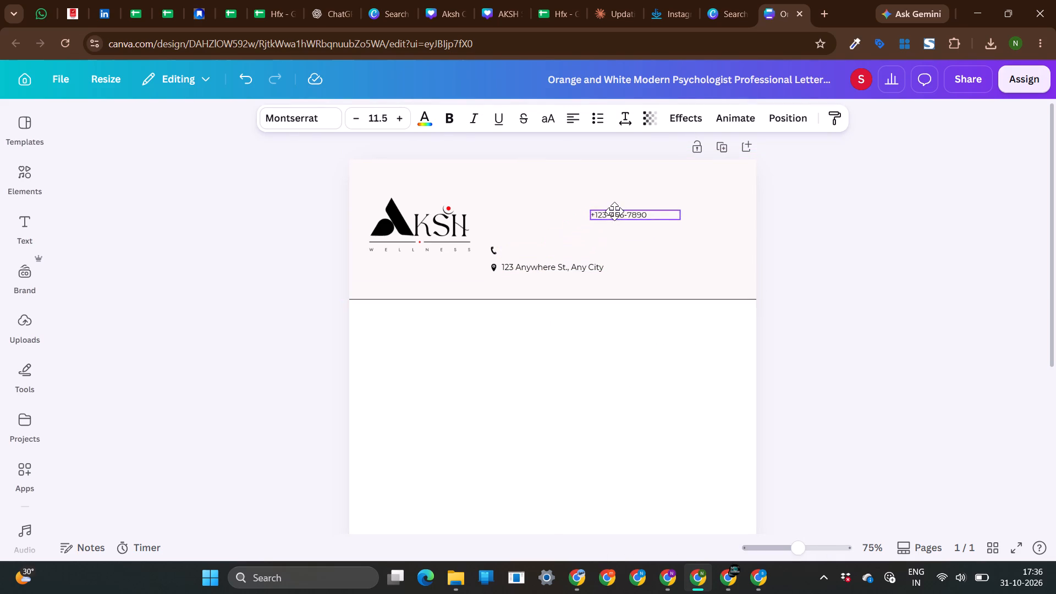
drag(614, 211, 620, 239)
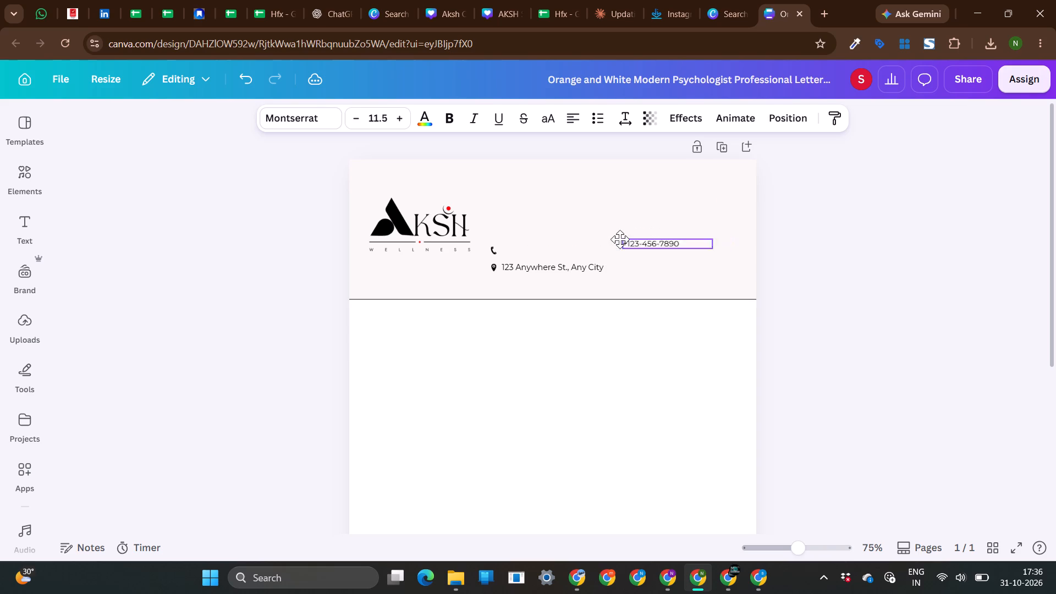
drag(620, 239, 565, 232)
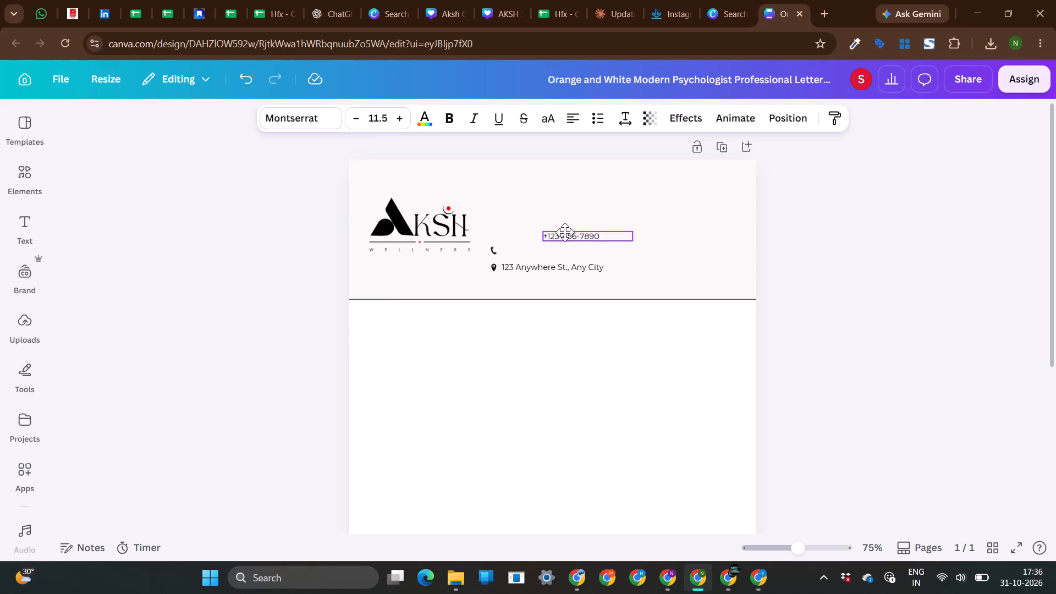
drag(565, 232, 565, 221)
click(496, 257)
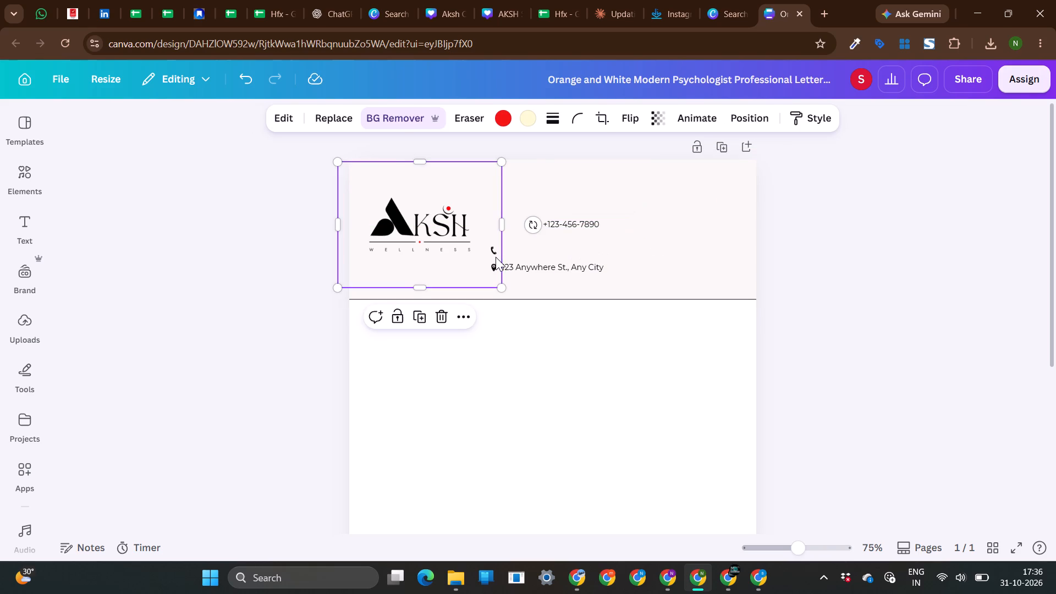
click(496, 250)
click(510, 253)
drag(510, 268, 553, 246)
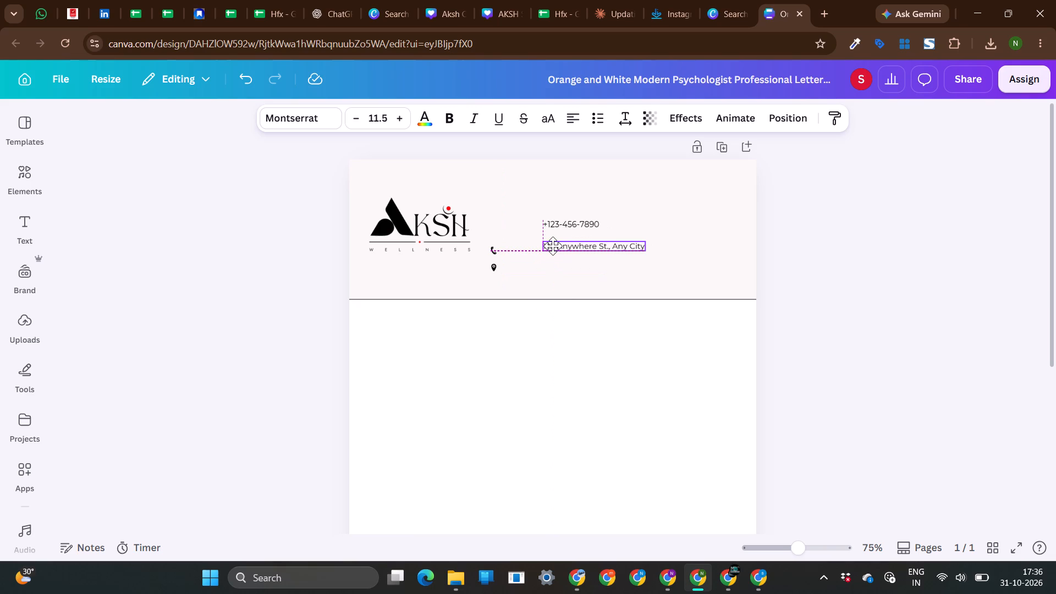
drag(553, 246, 554, 244)
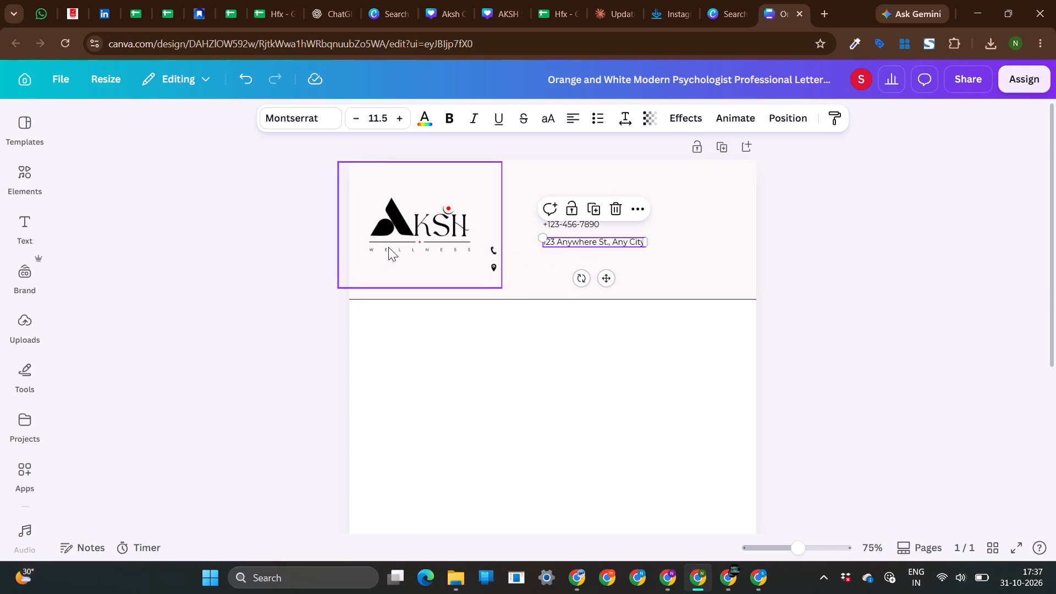
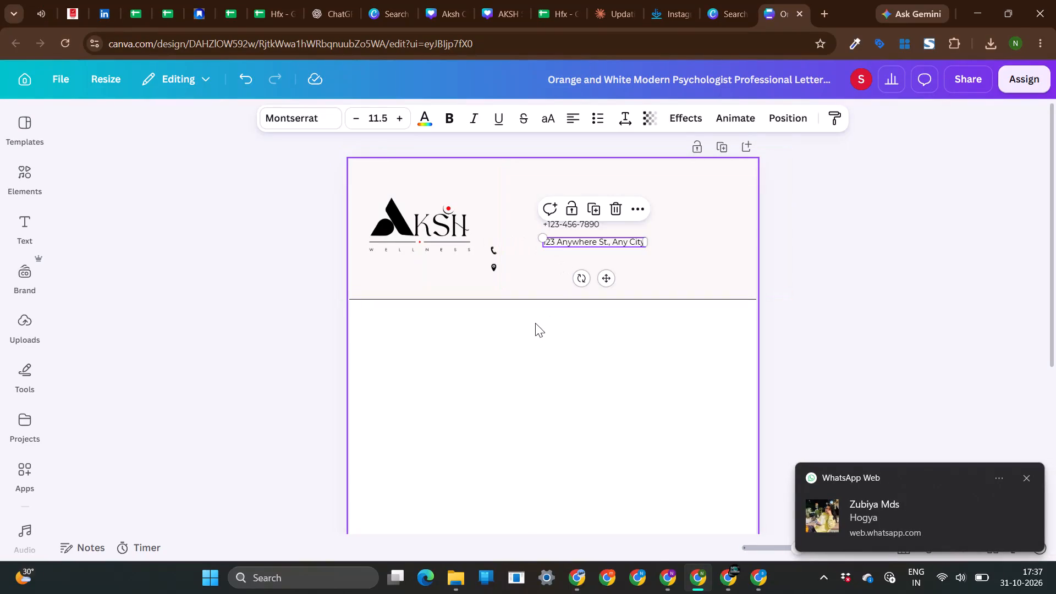
Move the AKSH Wellness logo up and left into the page's top-left corner, partly past the left page edge.
click(532, 324)
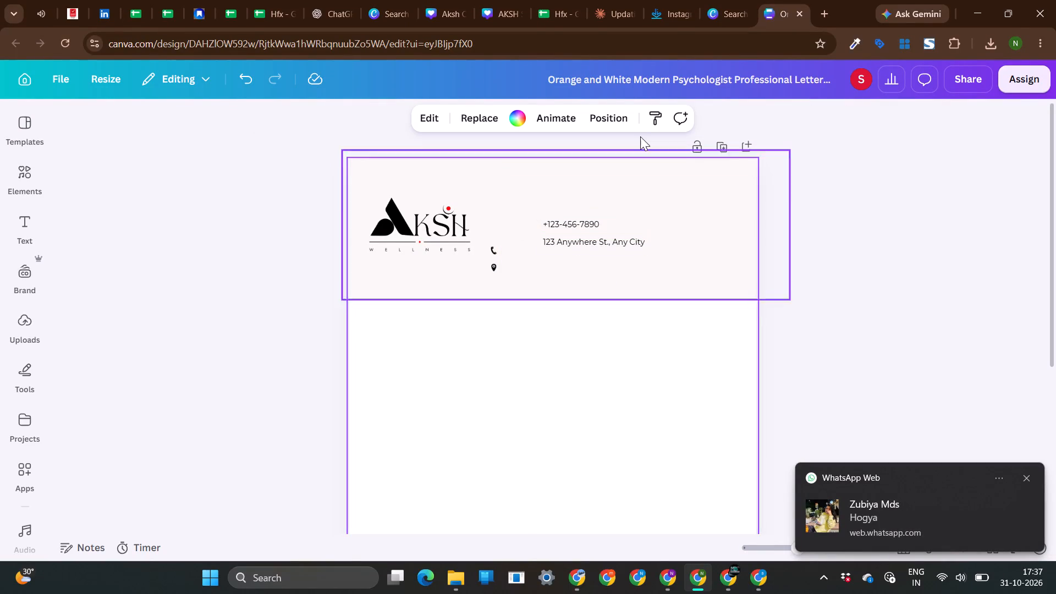
drag(435, 227, 389, 193)
Move the phone icon to just left of the phone number in the header band, level with its text.
click(491, 251)
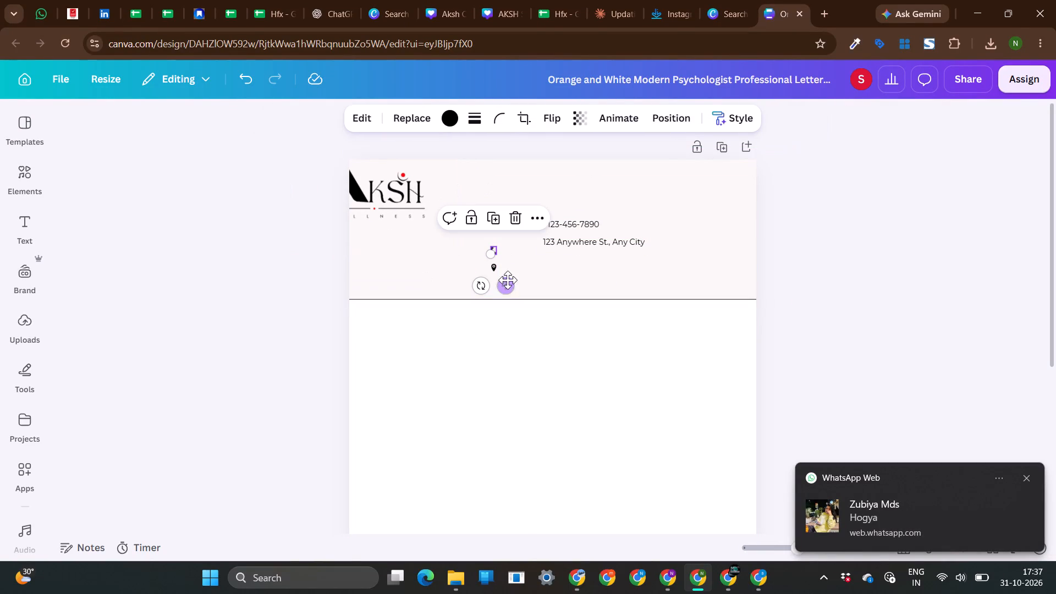
drag(508, 287, 549, 257)
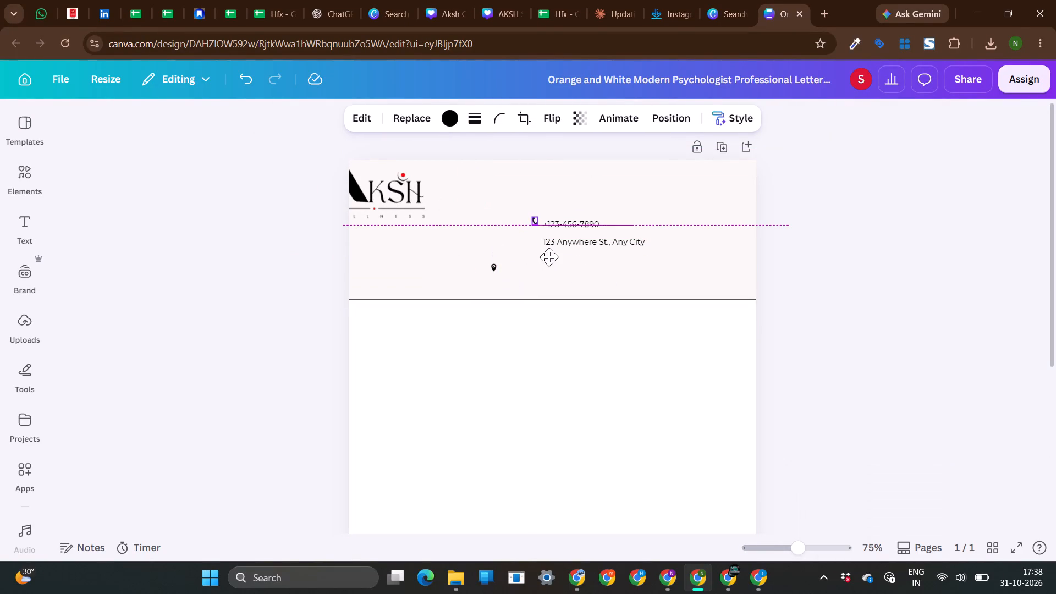
drag(549, 257, 546, 260)
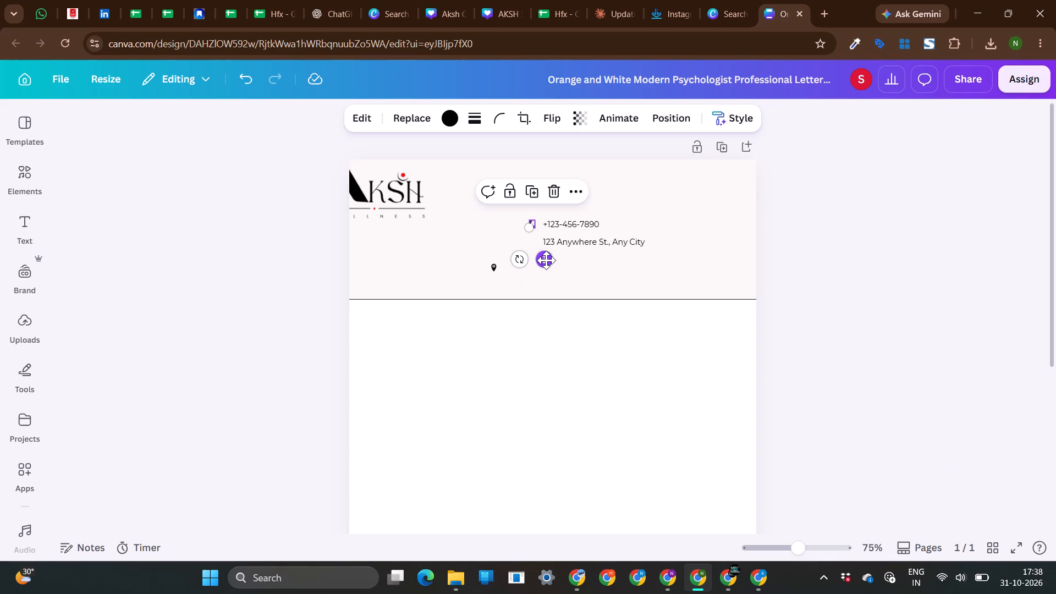
Move the location pin icon to just left of the address line, directly beneath the phone icon.
click(546, 260)
click(491, 269)
click(494, 269)
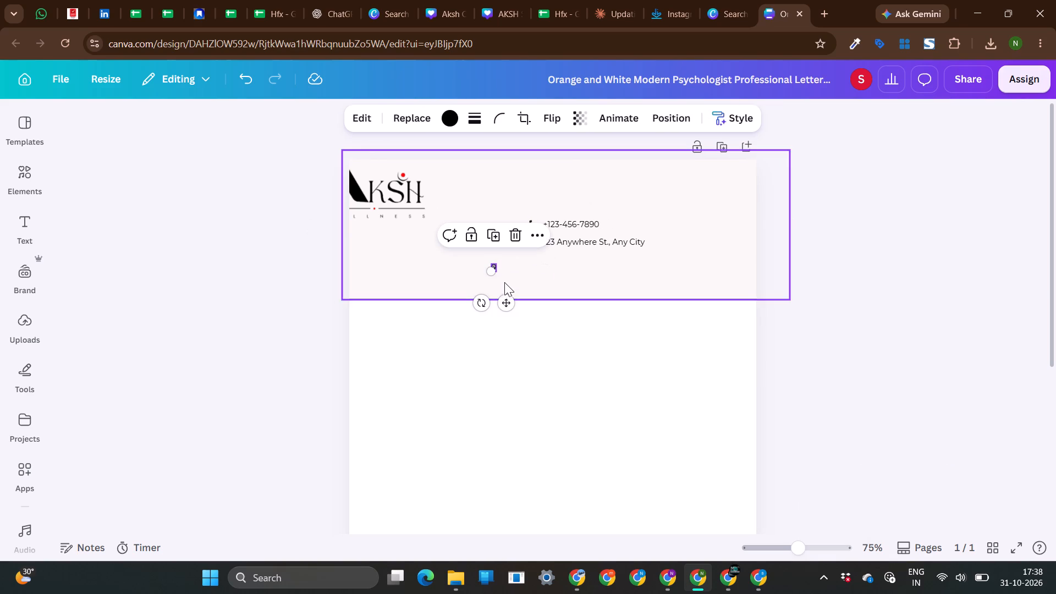
drag(508, 305, 547, 280)
click(485, 346)
drag(400, 201, 457, 228)
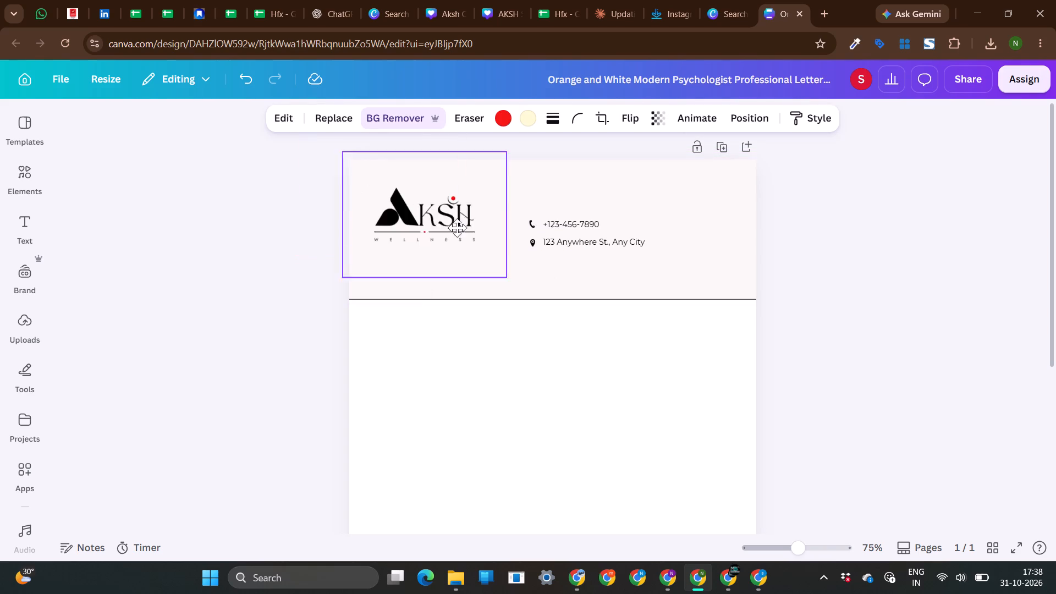
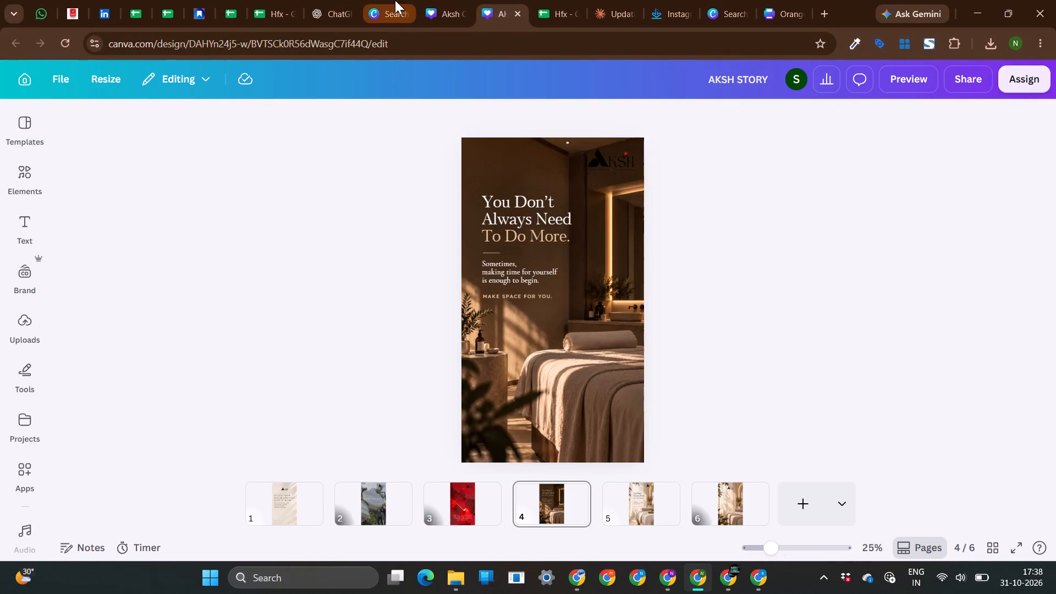
Switch from the AKSH STORY design back to the Orange and White Modern Psychologist letterhead design.
click(392, 1)
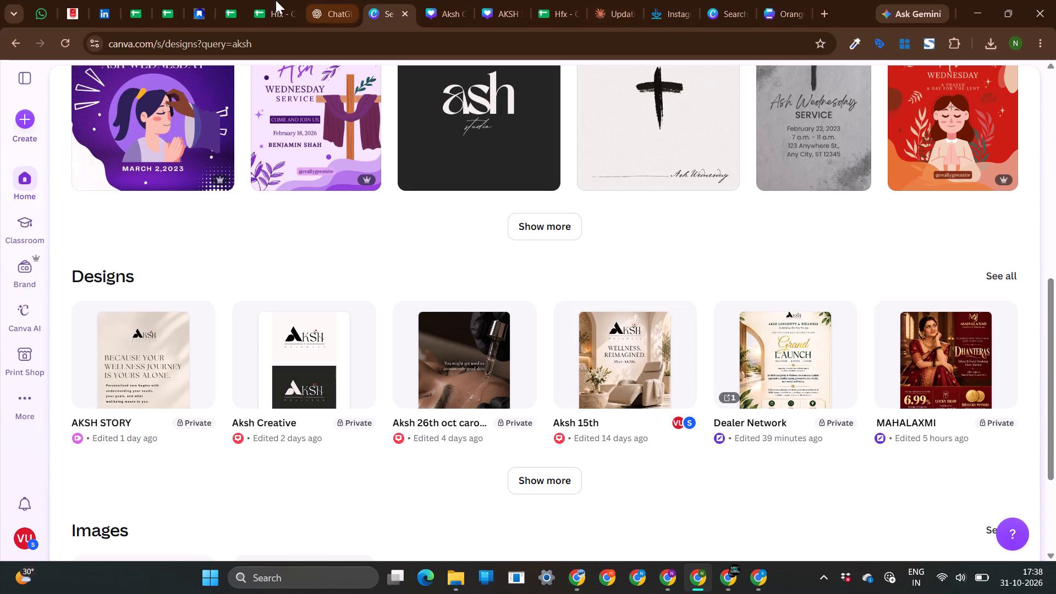
click(790, 2)
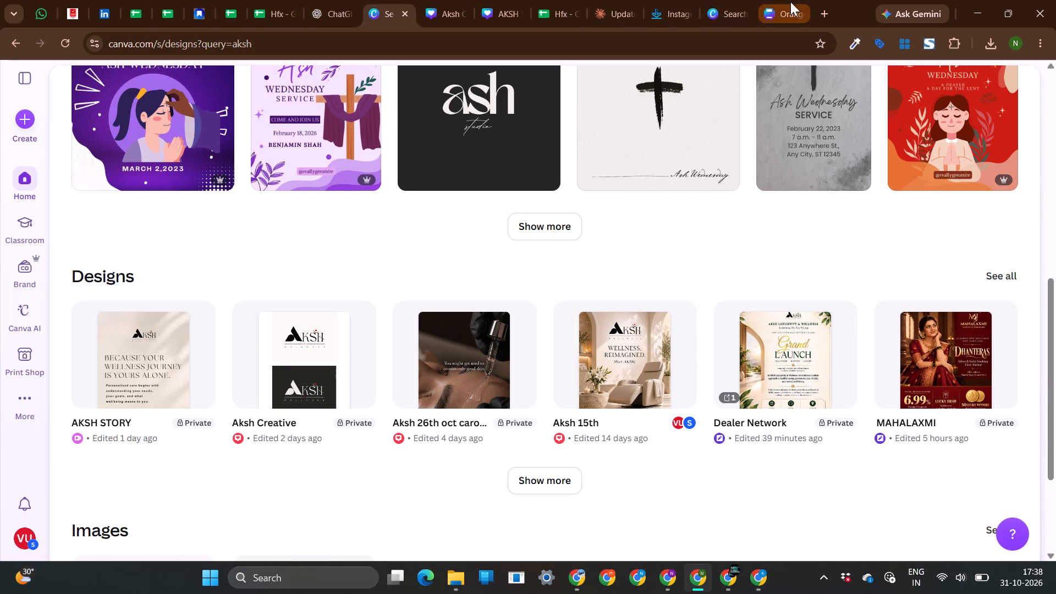
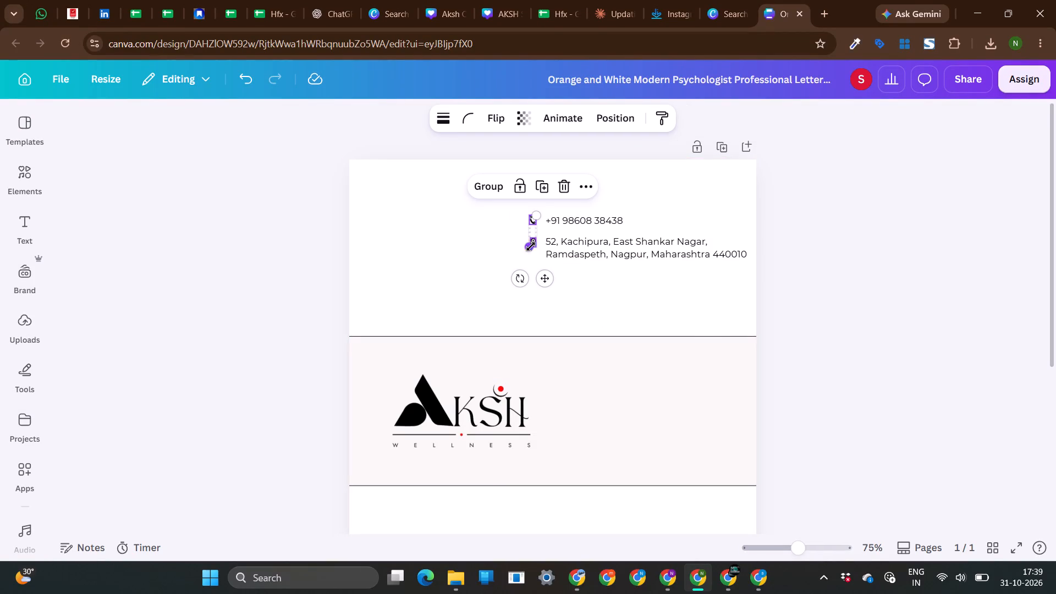
Enlarge the phone and location icons together to about 0.5 wide by 2.3 high overall, beside the phone number and address.
drag(531, 246, 522, 256)
drag(528, 264, 530, 258)
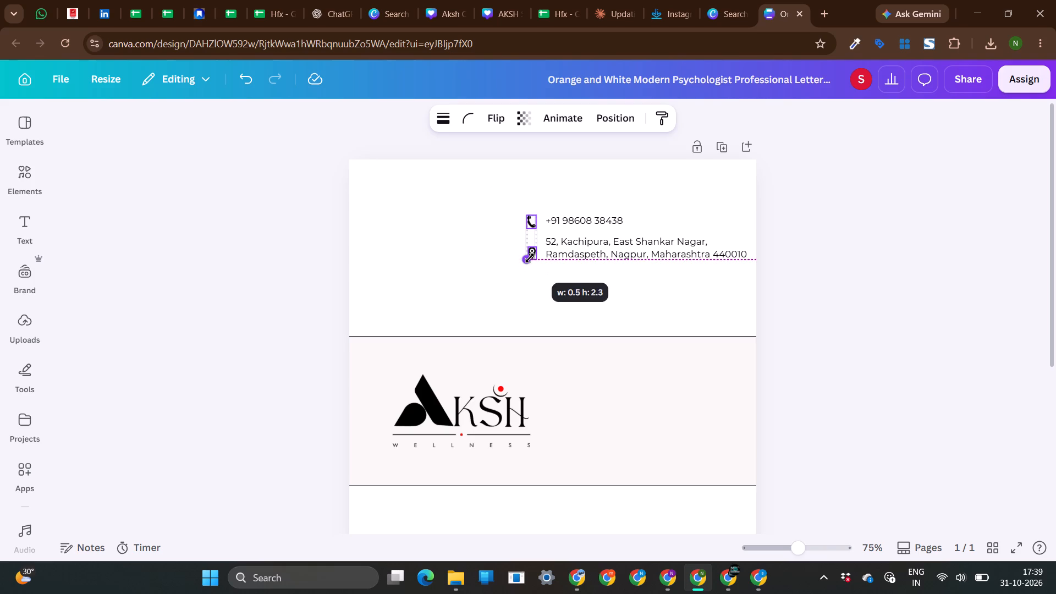
drag(530, 258, 533, 253)
drag(528, 260, 532, 251)
click(516, 256)
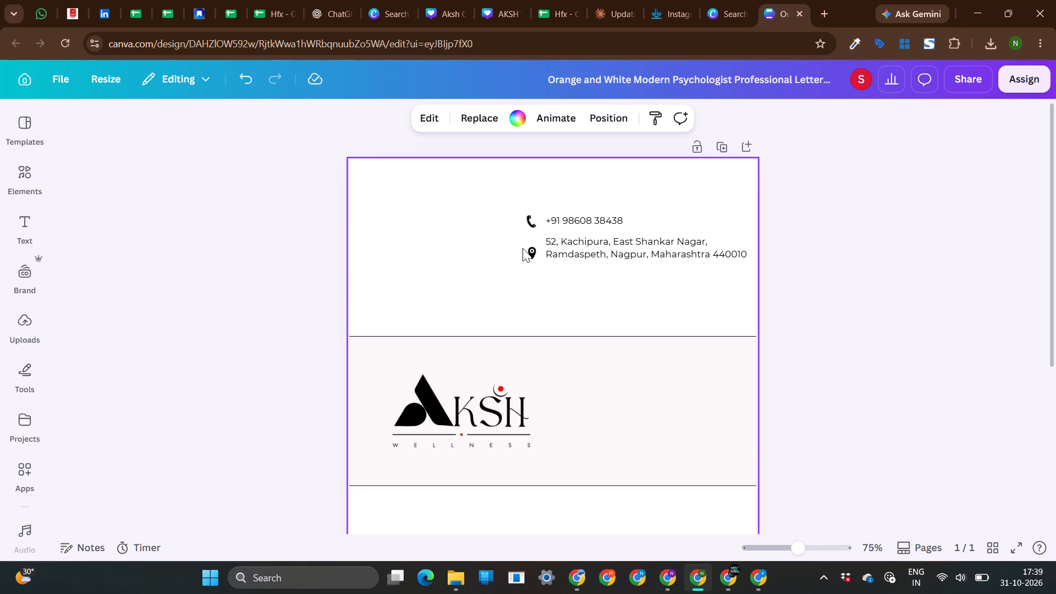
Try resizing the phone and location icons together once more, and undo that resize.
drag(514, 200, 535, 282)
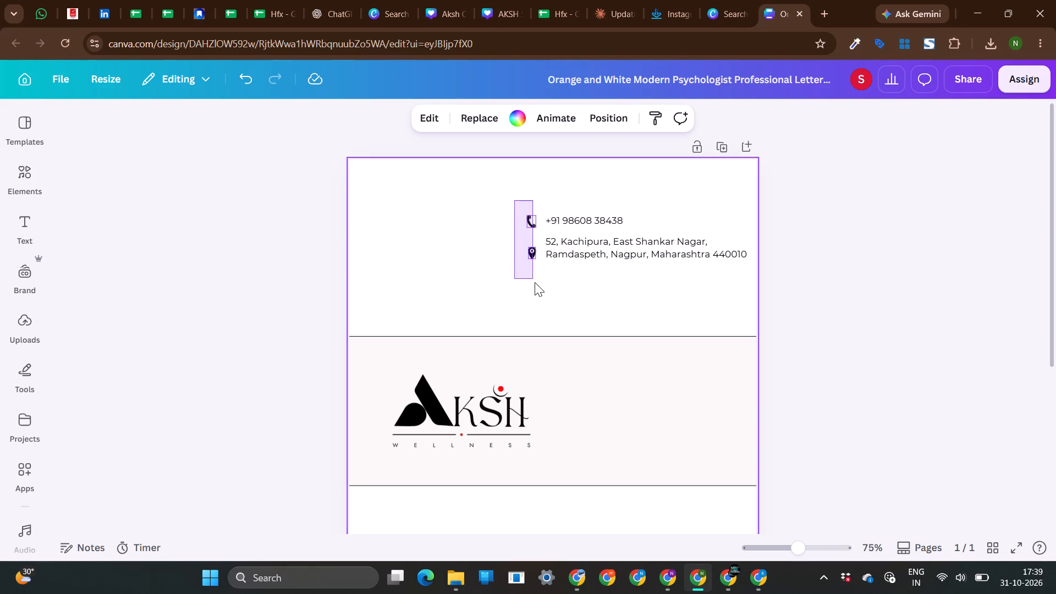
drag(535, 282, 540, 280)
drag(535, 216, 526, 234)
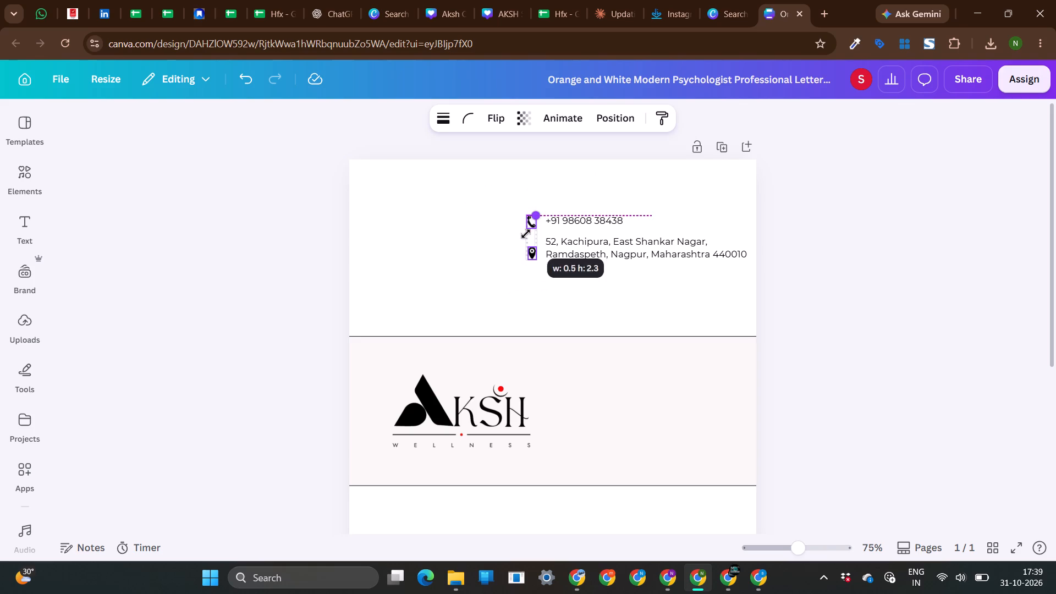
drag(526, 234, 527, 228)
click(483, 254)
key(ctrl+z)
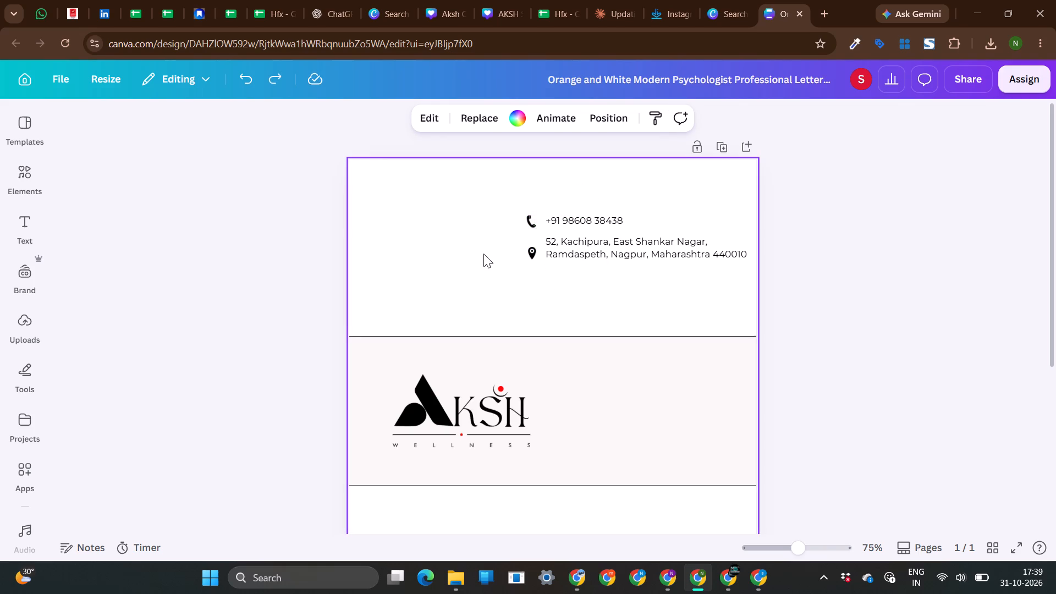
Undo the latest size and position changes to the phone and location icons beside the contact details.
key(ctrl+z)
click(505, 246)
key(ctrl+z)
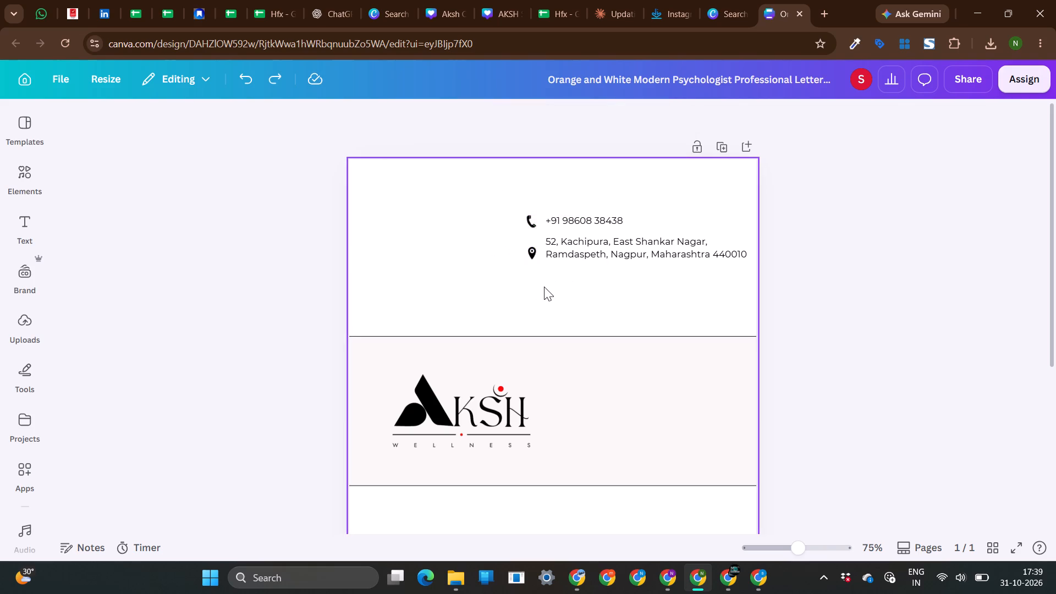
click(544, 287)
click(531, 256)
key(ctrl+z)
click(487, 254)
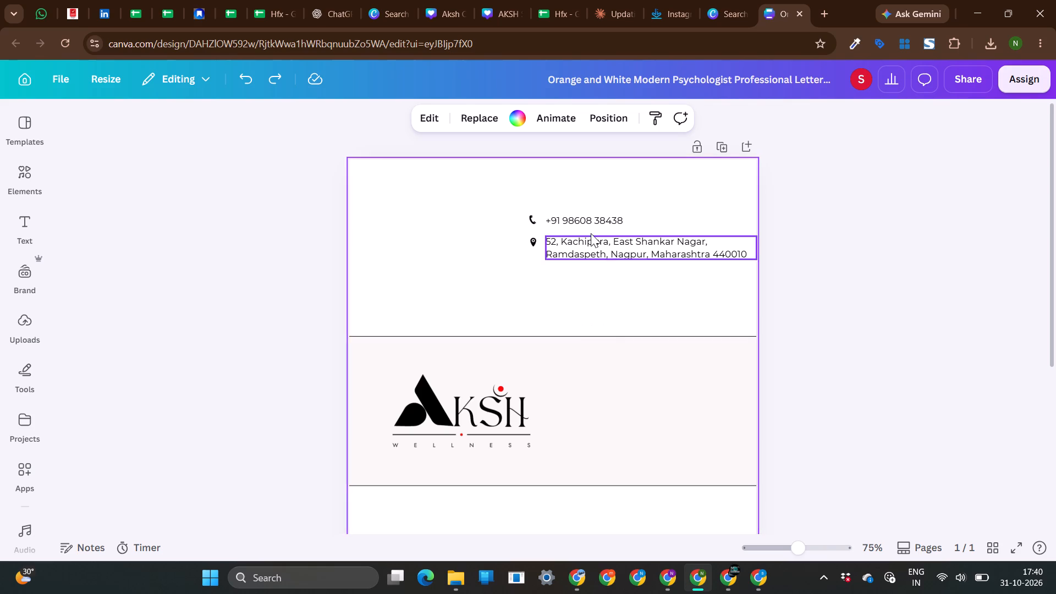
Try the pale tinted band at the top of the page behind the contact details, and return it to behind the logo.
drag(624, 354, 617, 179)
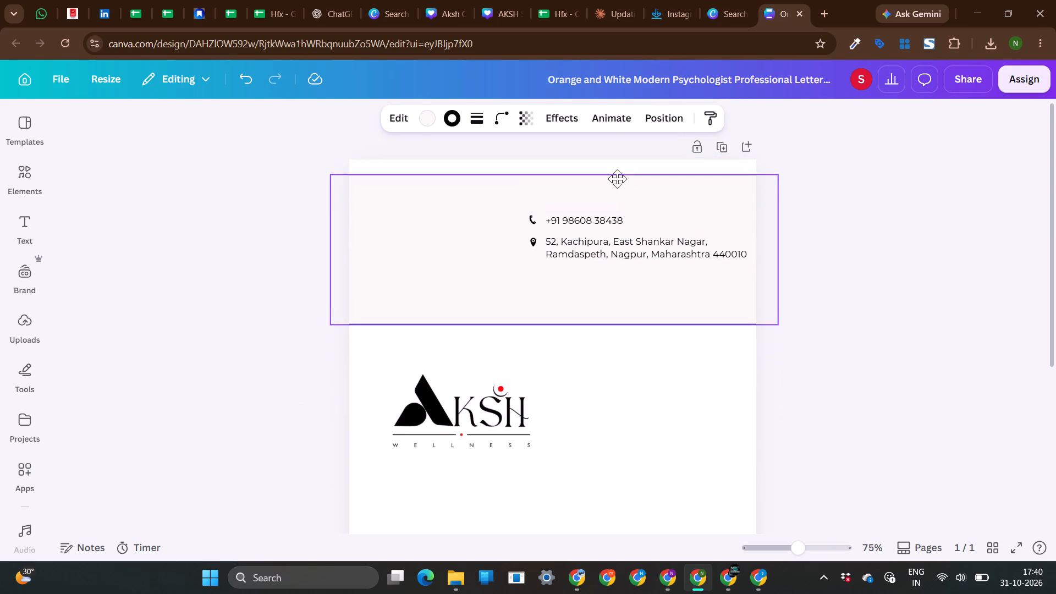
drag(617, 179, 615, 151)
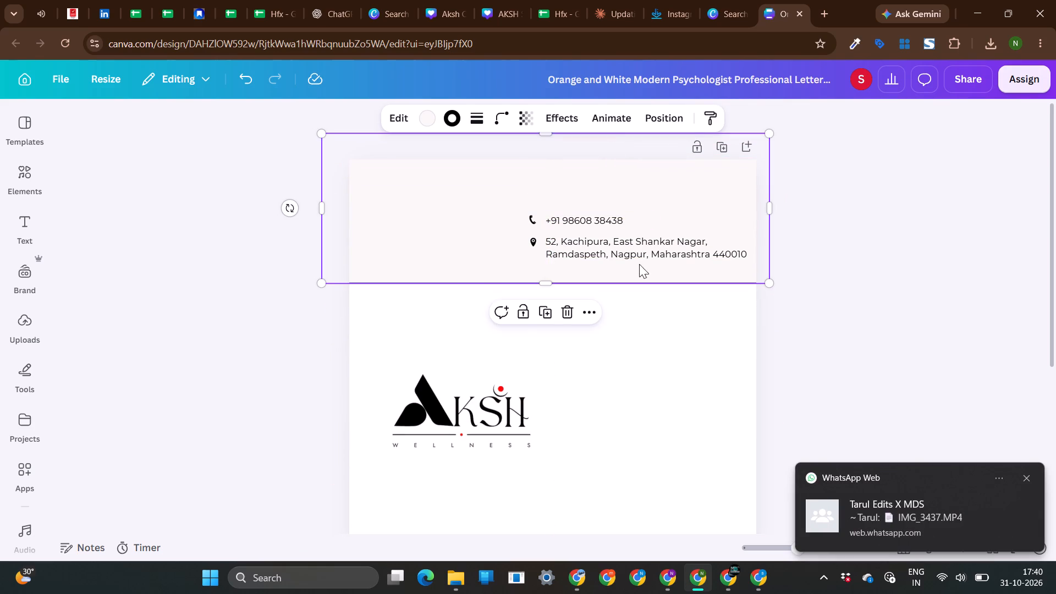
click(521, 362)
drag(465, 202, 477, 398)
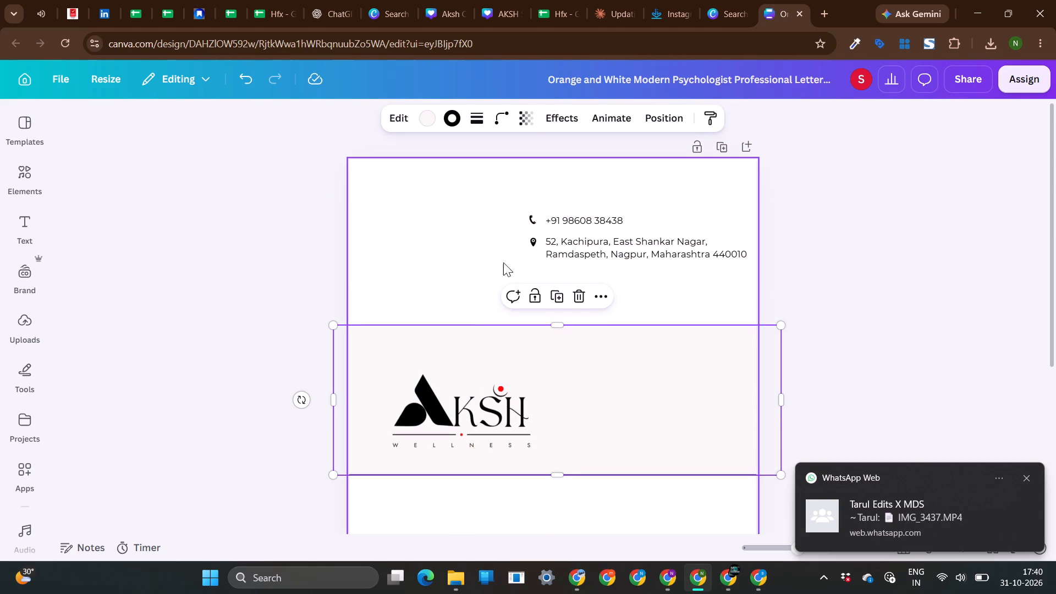
Shift the phone and address lines with their icons slightly left and enlarge them together to 14 pt text.
drag(507, 207, 666, 267)
drag(636, 240, 628, 240)
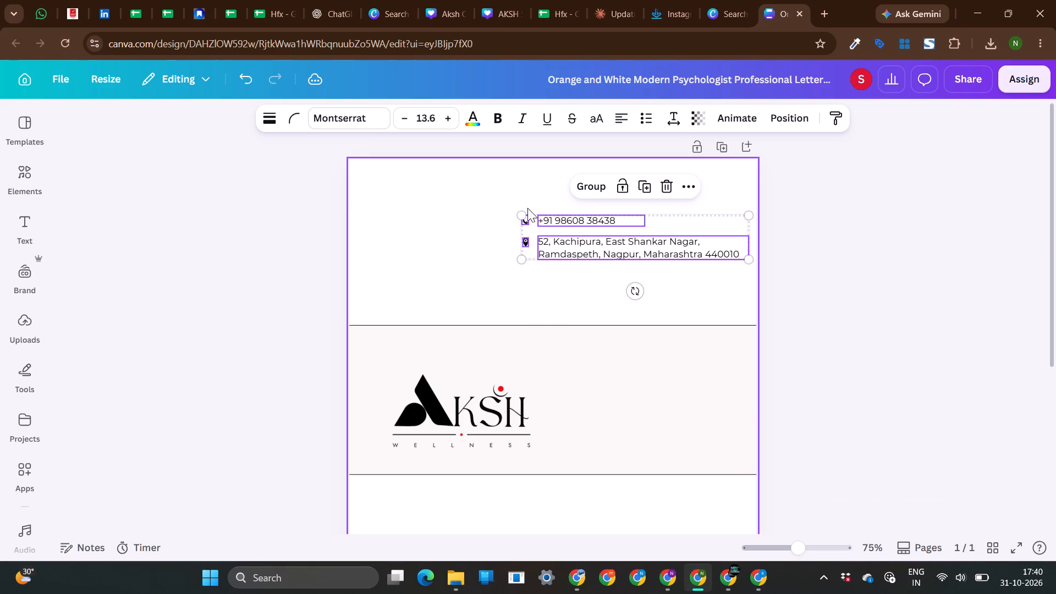
drag(521, 215, 516, 212)
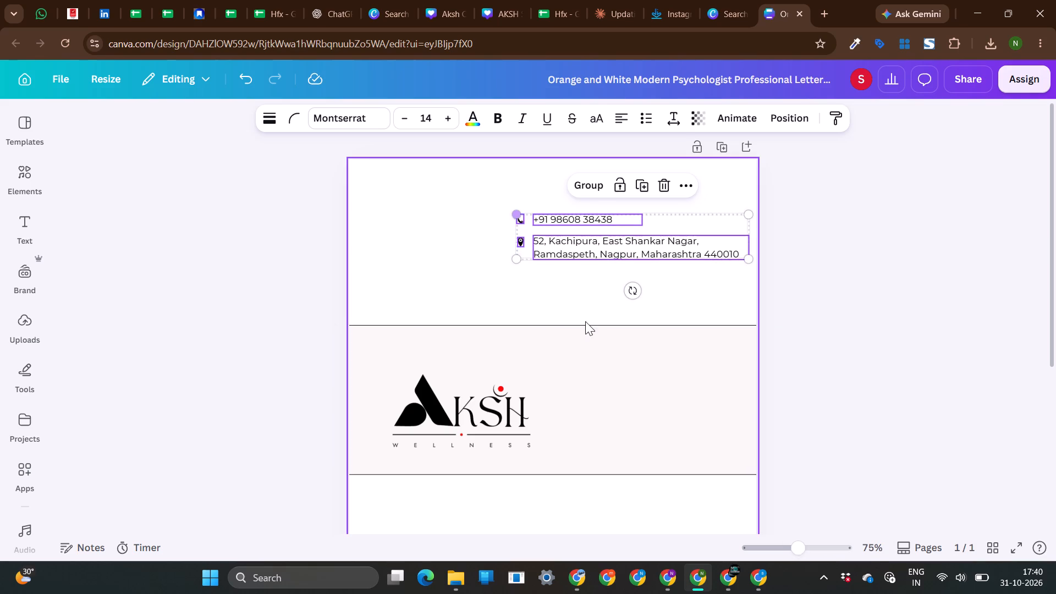
click(584, 306)
Move the AKSH Wellness logo up into the page's top-left area, beside the contact details.
drag(433, 408, 411, 217)
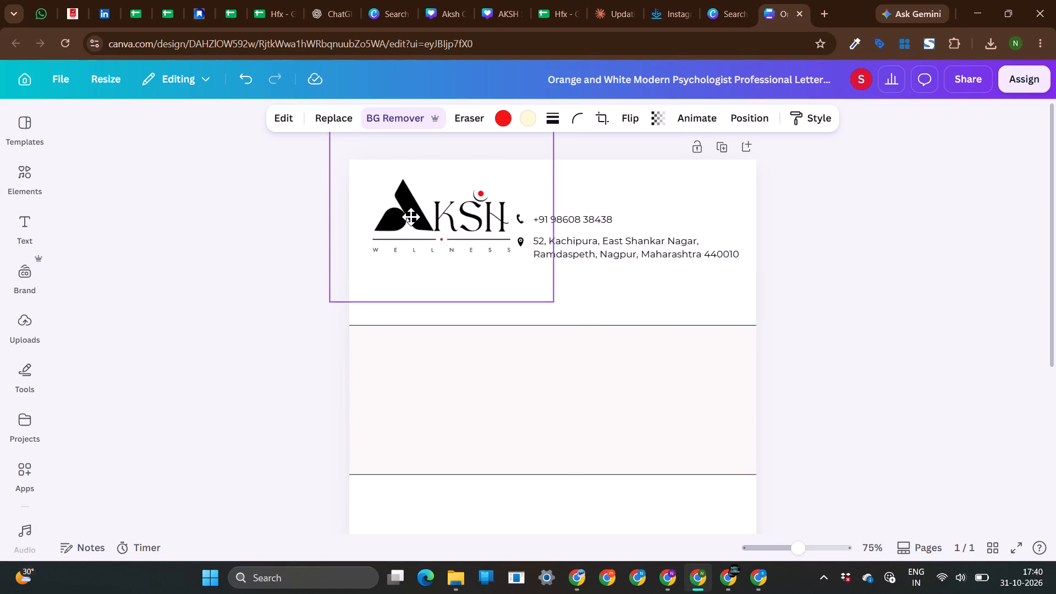
drag(411, 217, 404, 222)
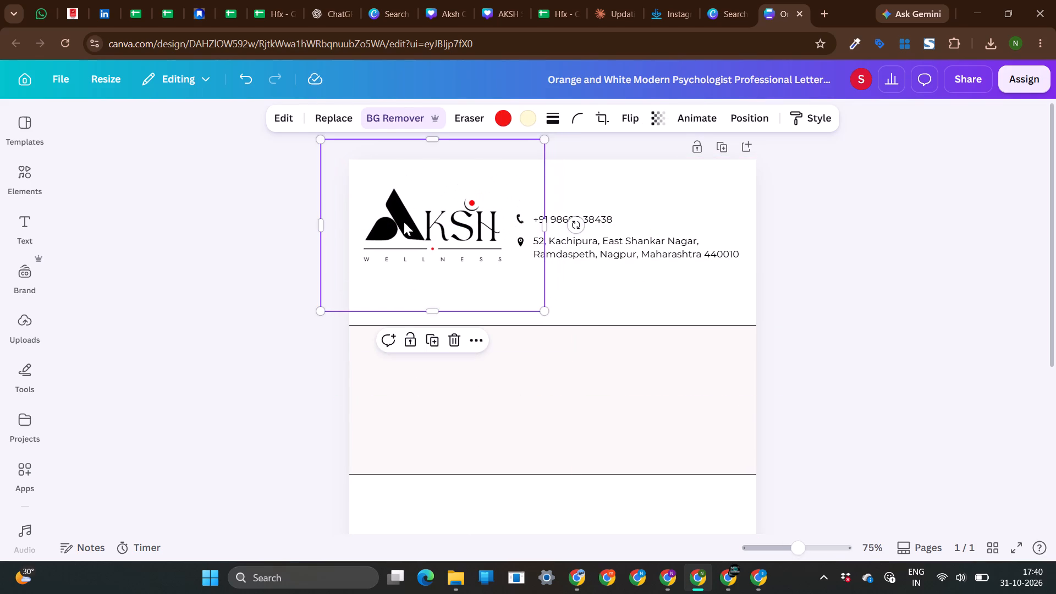
Move the pale tinted band up to the page top as the header background behind the logo and contact details.
click(599, 405)
drag(599, 405, 594, 221)
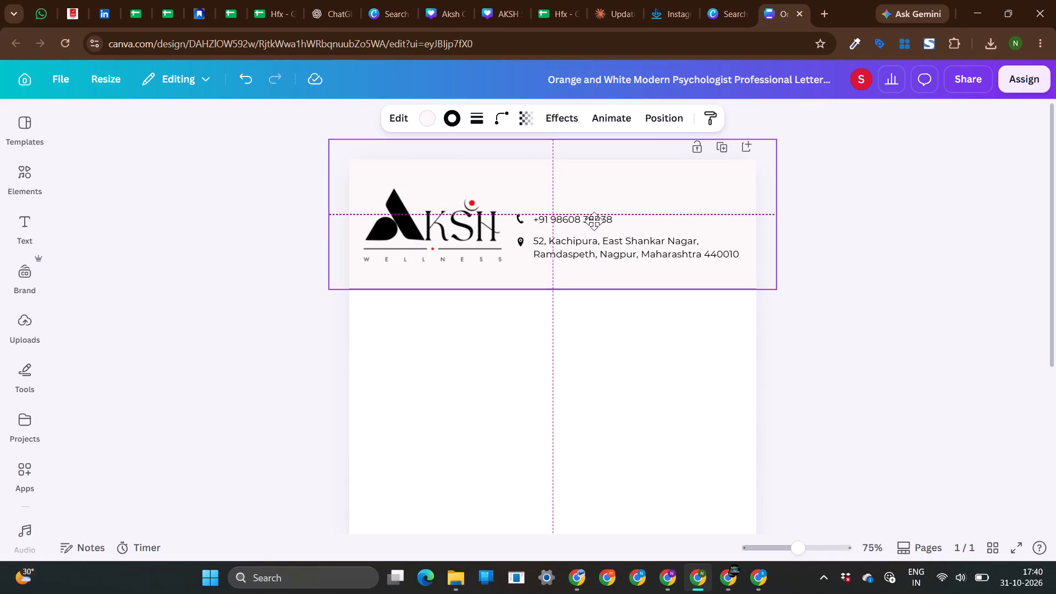
drag(594, 221, 594, 228)
click(648, 435)
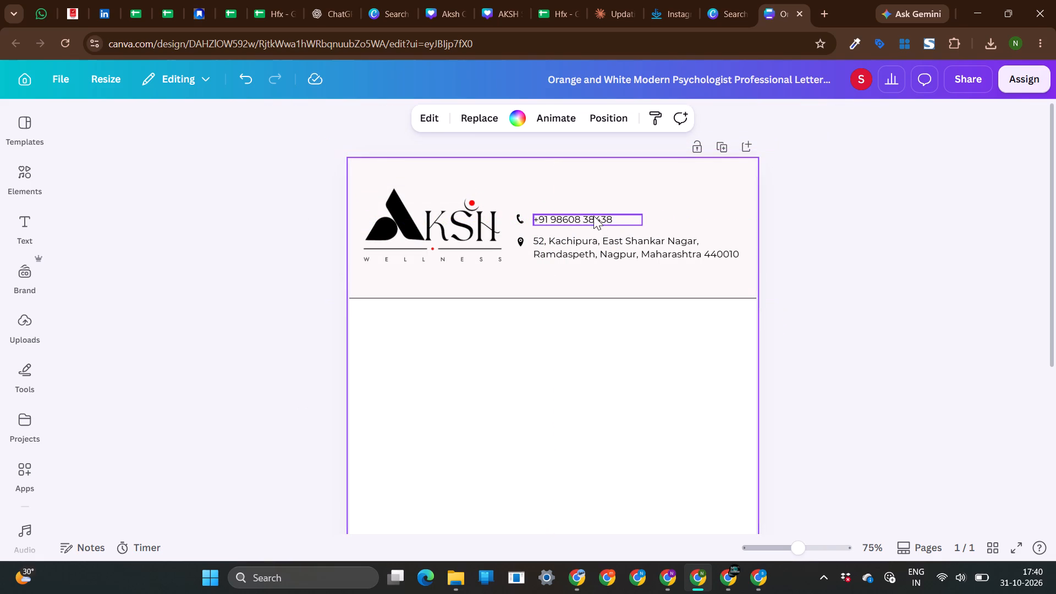
Make the phone number and the address in the header bold.
click(590, 222)
click(447, 116)
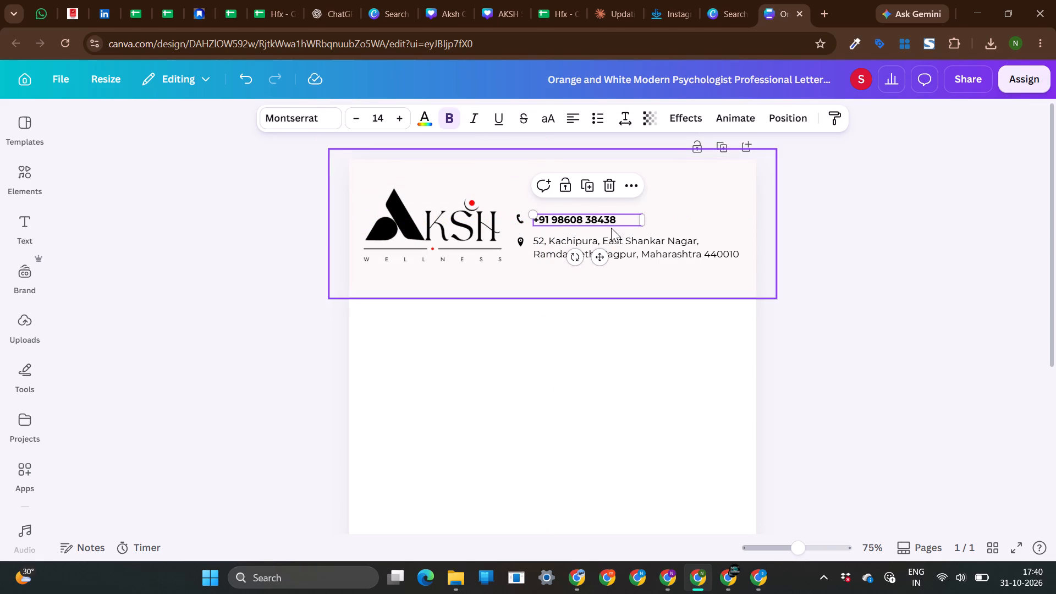
click(630, 239)
click(455, 119)
click(525, 358)
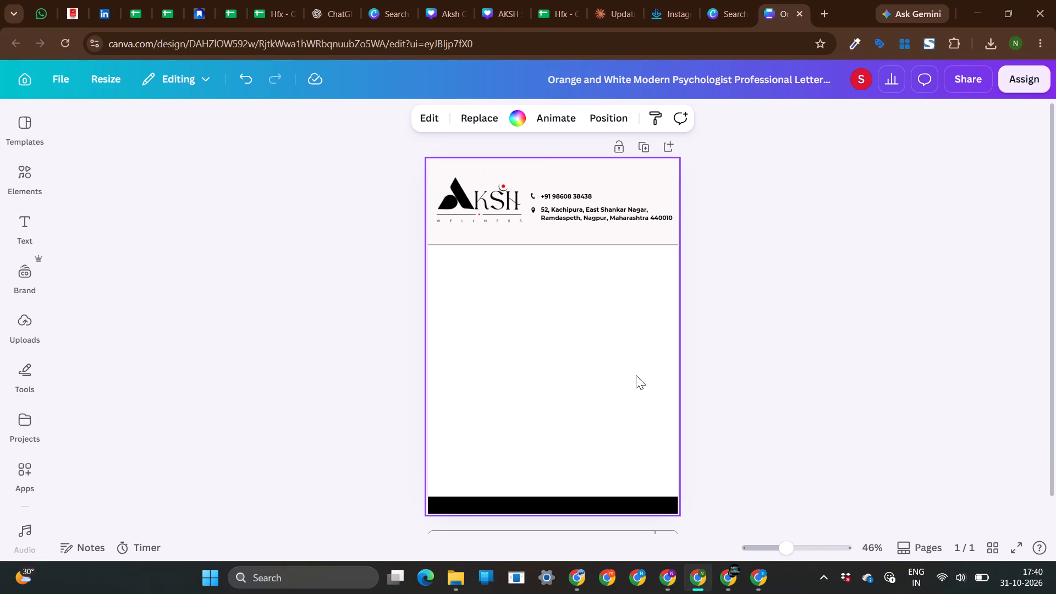
click(772, 370)
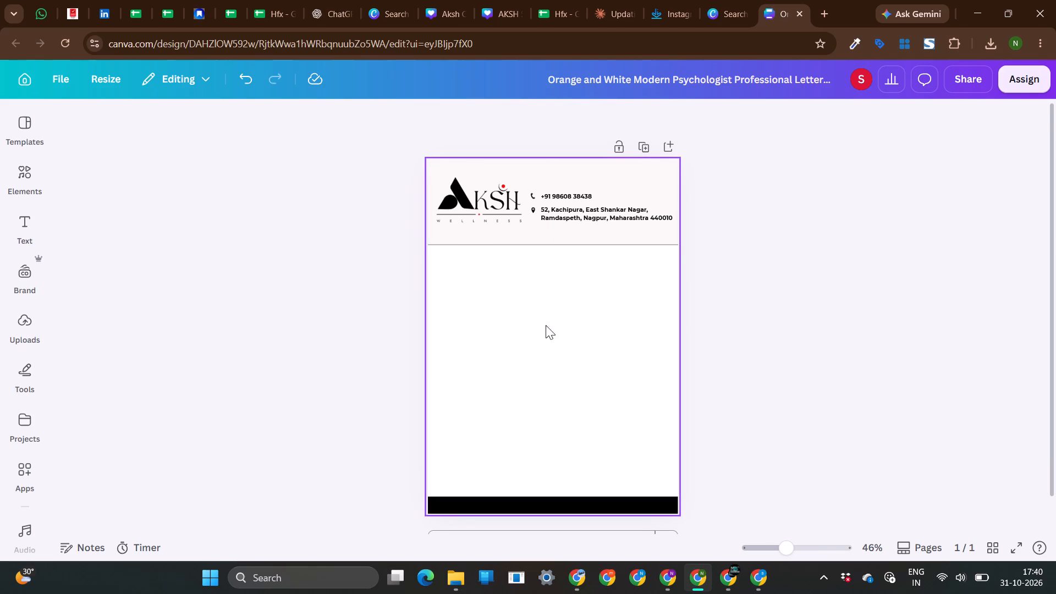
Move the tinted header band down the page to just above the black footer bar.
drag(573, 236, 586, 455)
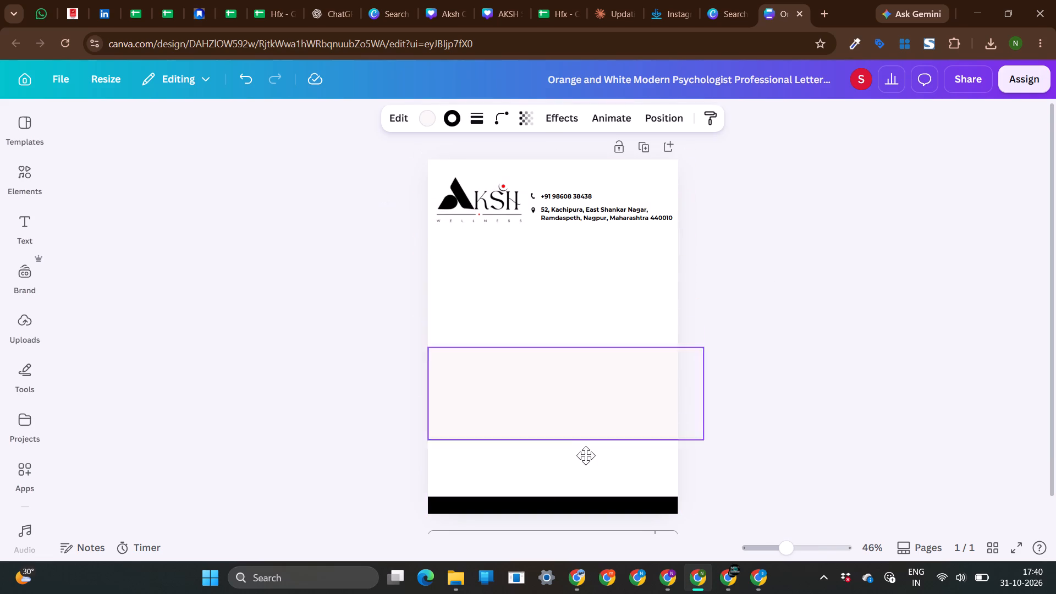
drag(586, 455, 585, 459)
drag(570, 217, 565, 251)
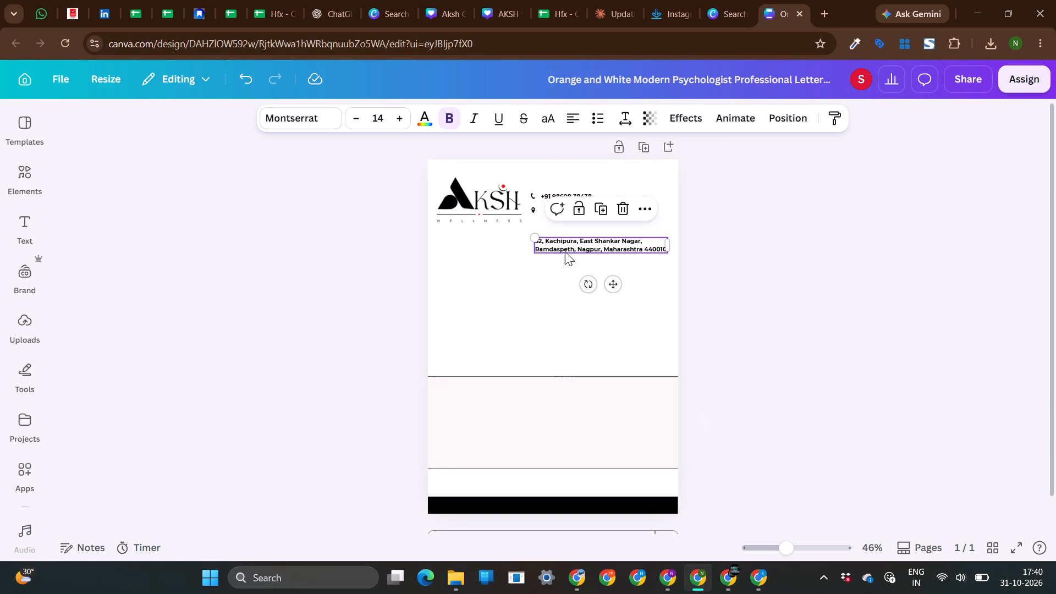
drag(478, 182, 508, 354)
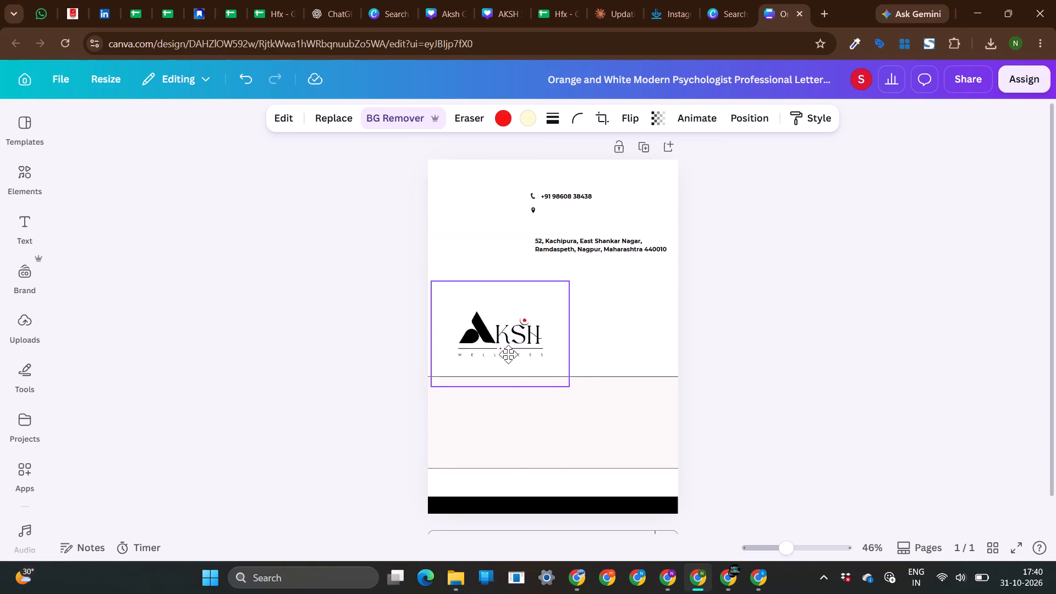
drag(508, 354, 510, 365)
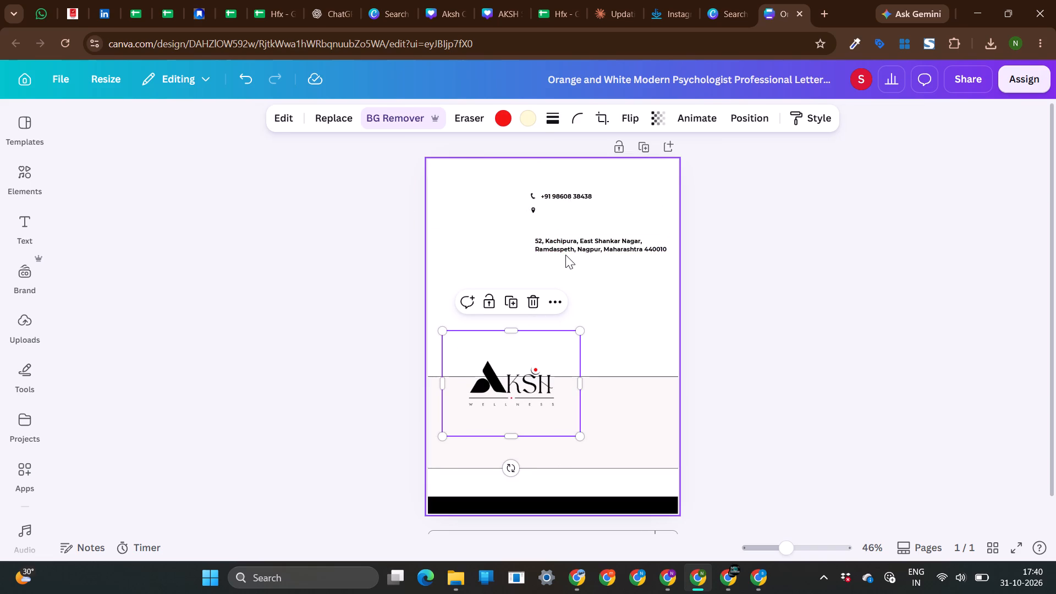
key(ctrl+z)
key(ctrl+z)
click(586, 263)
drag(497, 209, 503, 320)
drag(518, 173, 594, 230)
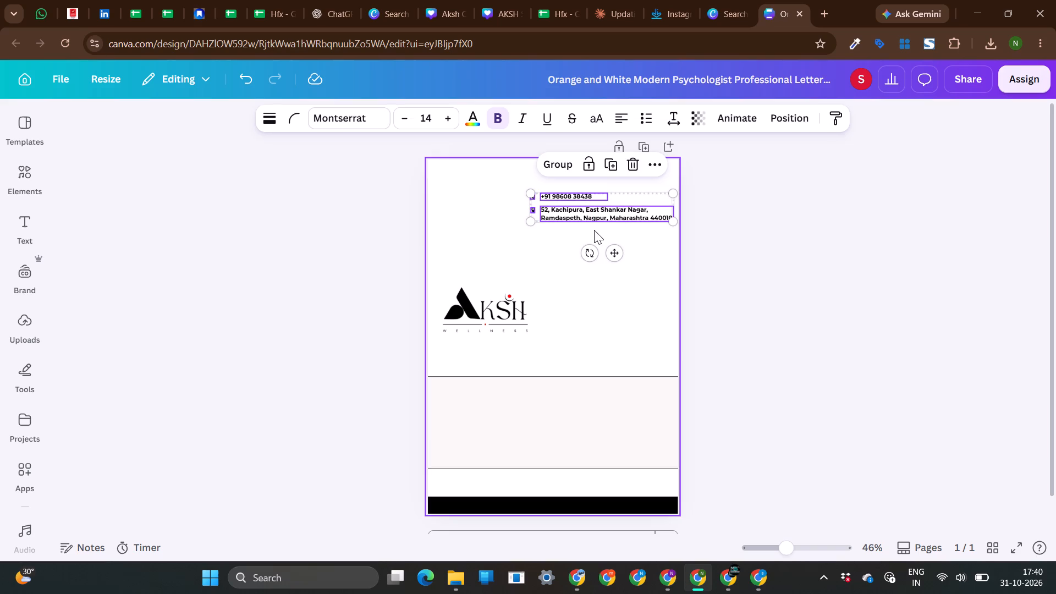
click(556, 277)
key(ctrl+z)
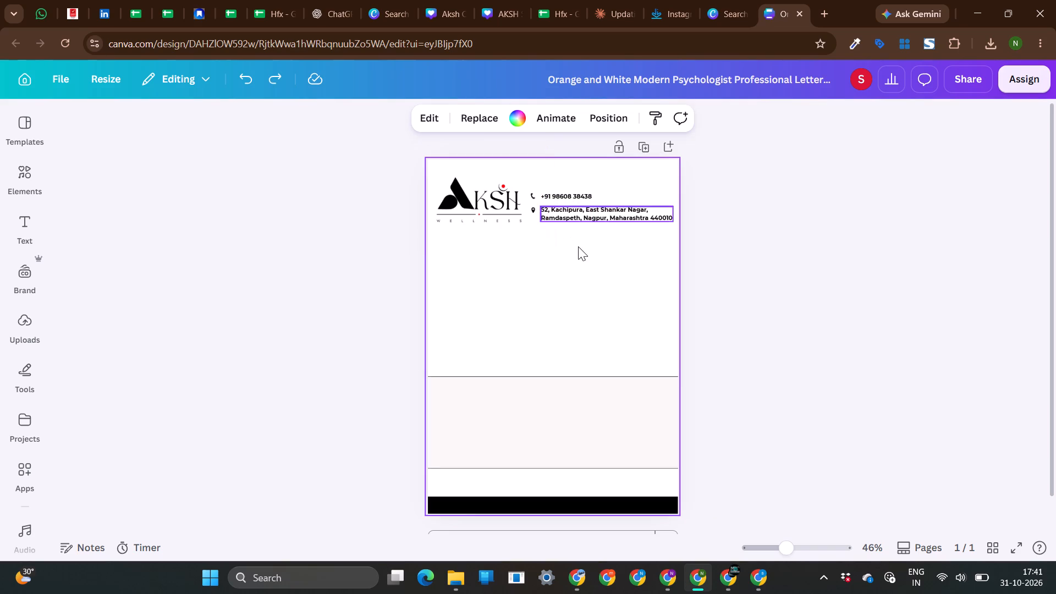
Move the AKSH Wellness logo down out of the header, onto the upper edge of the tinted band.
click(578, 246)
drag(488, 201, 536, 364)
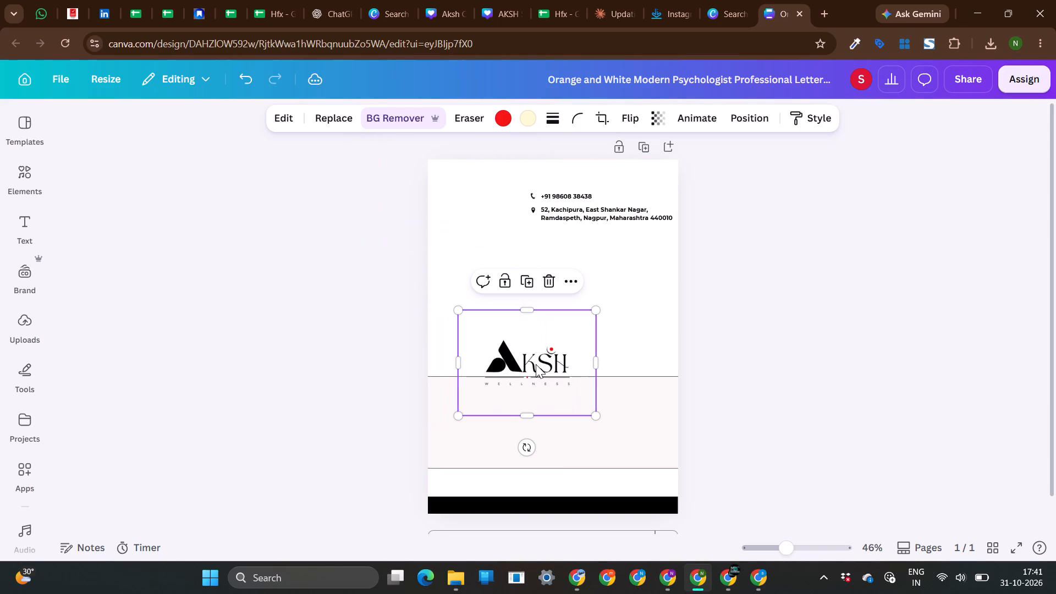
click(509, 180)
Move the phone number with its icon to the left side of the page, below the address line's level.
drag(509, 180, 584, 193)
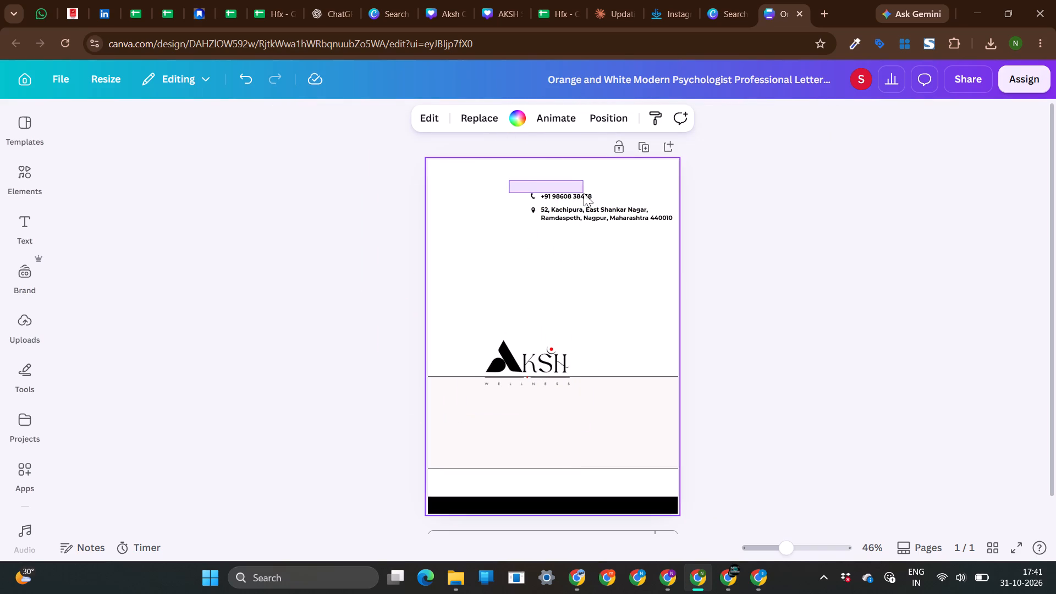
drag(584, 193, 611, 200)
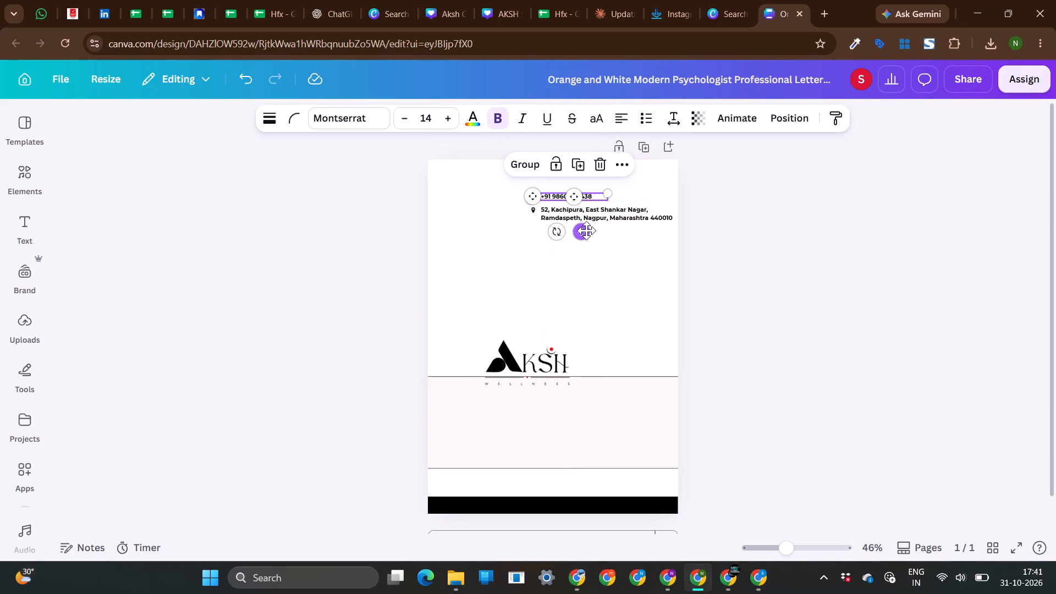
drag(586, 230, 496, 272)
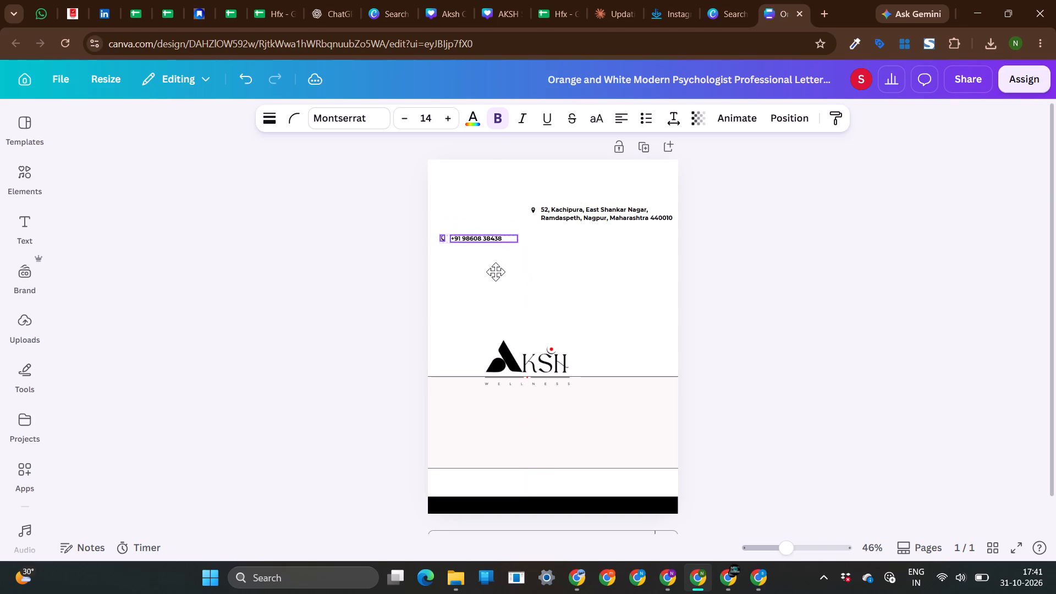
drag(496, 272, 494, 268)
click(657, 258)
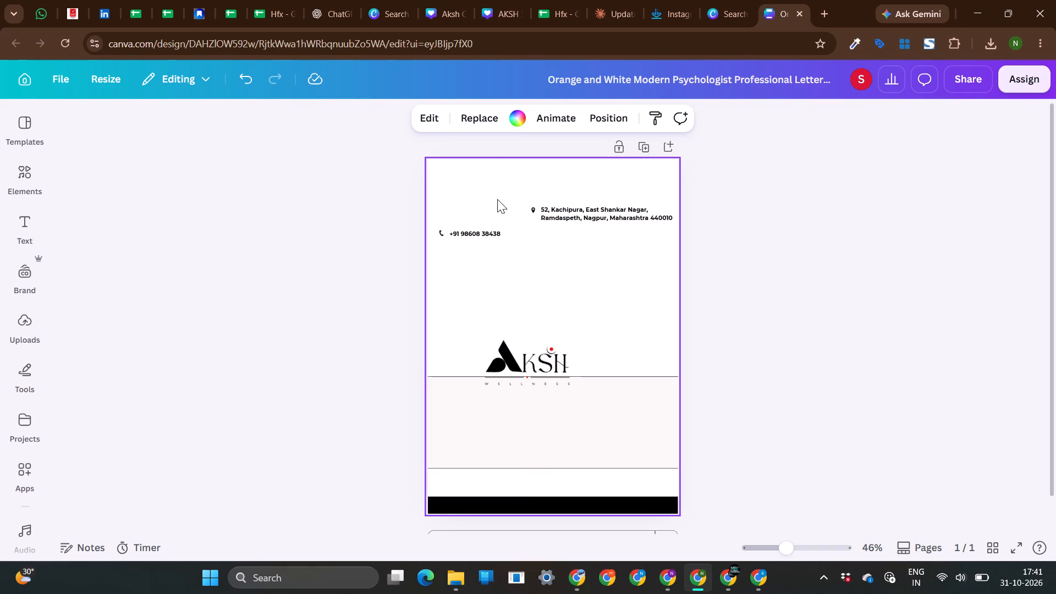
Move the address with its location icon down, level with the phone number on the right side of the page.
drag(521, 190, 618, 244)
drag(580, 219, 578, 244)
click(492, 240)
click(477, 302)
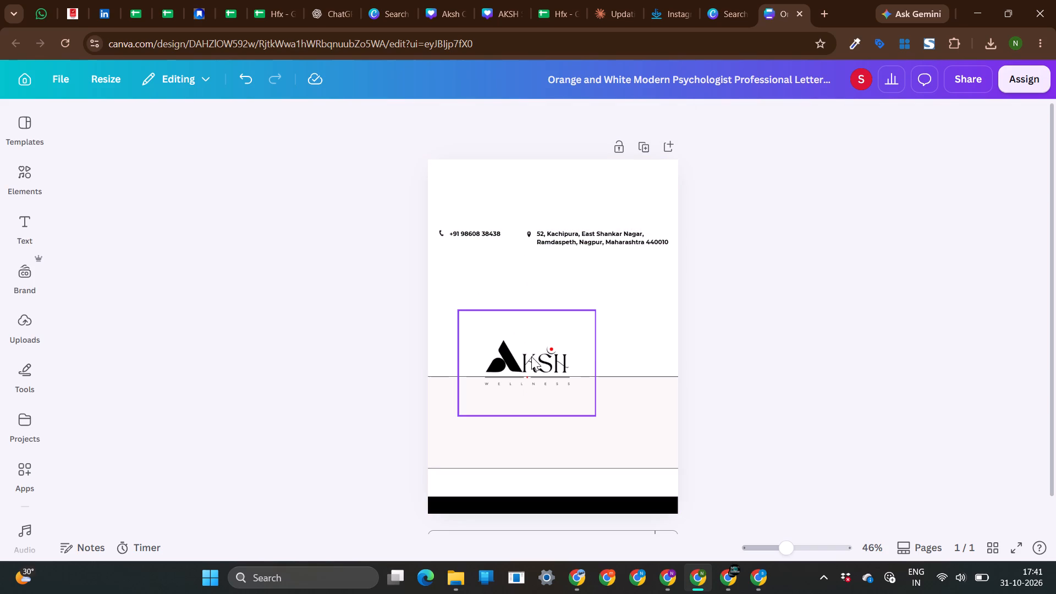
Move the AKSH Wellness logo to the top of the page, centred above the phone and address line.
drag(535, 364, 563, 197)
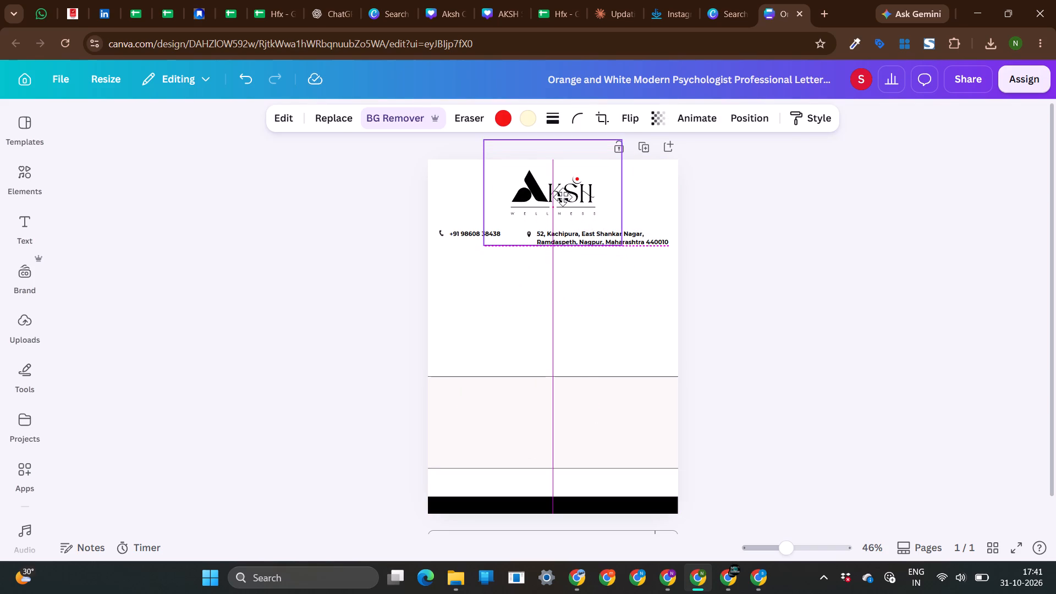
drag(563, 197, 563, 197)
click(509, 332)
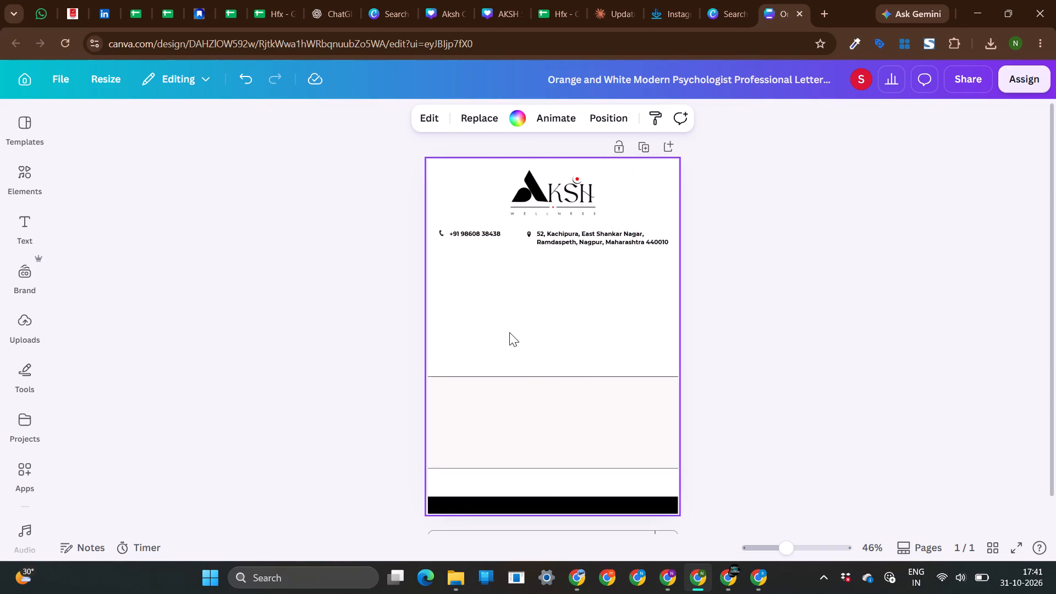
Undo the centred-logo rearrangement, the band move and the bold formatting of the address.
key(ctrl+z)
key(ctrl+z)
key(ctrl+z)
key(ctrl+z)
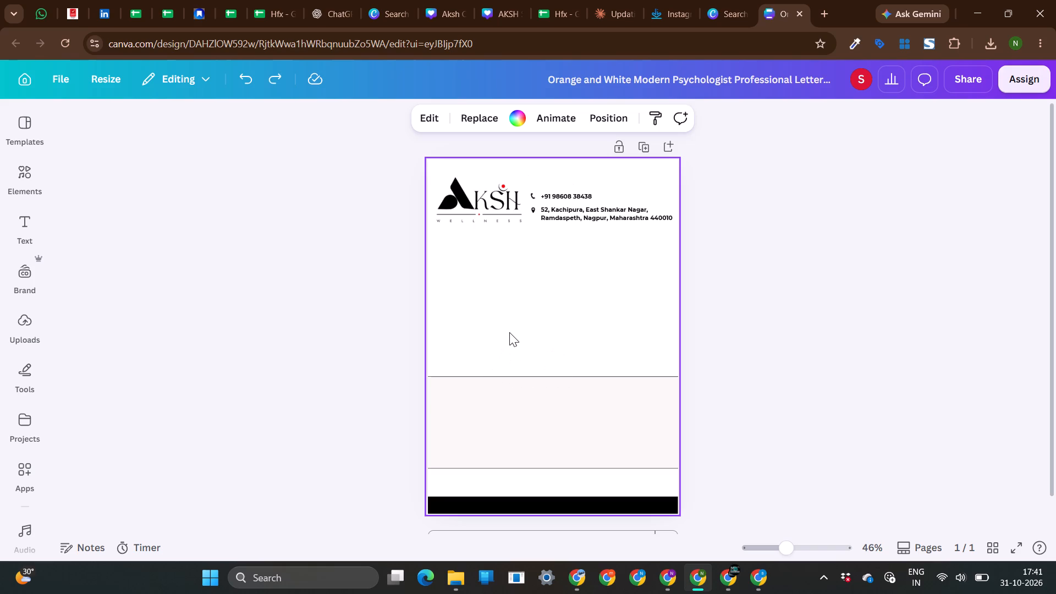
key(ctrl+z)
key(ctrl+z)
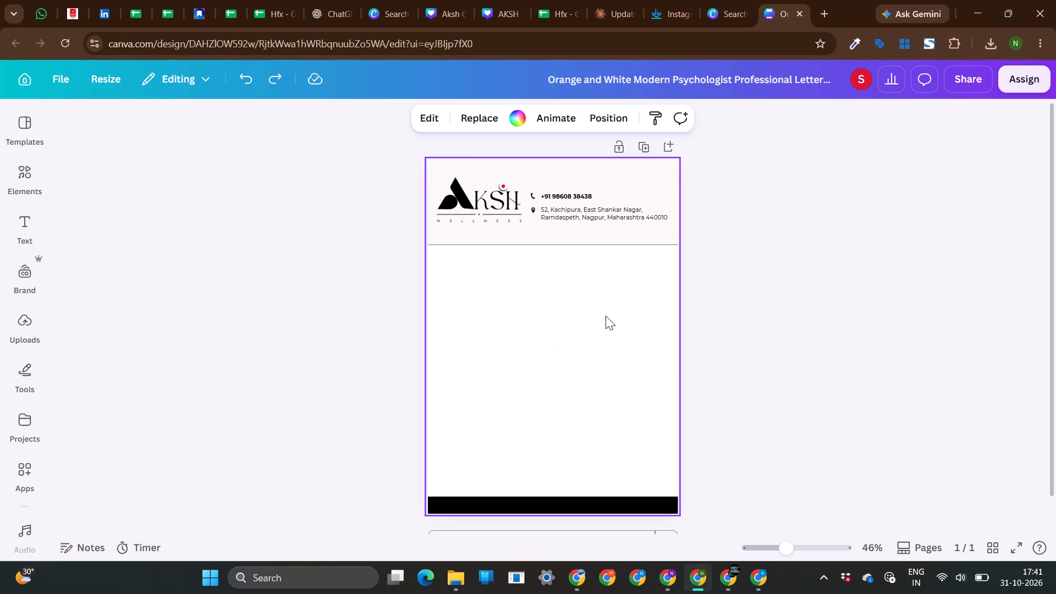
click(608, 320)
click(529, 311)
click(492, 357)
Make the address text in the header bold again.
click(591, 222)
click(576, 223)
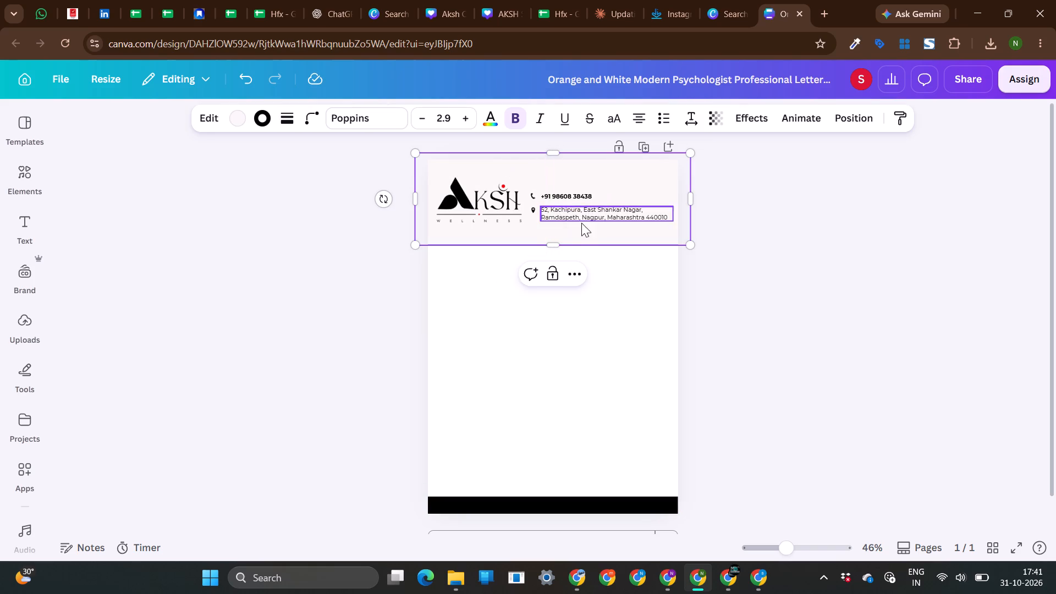
click(582, 224)
click(582, 216)
click(450, 117)
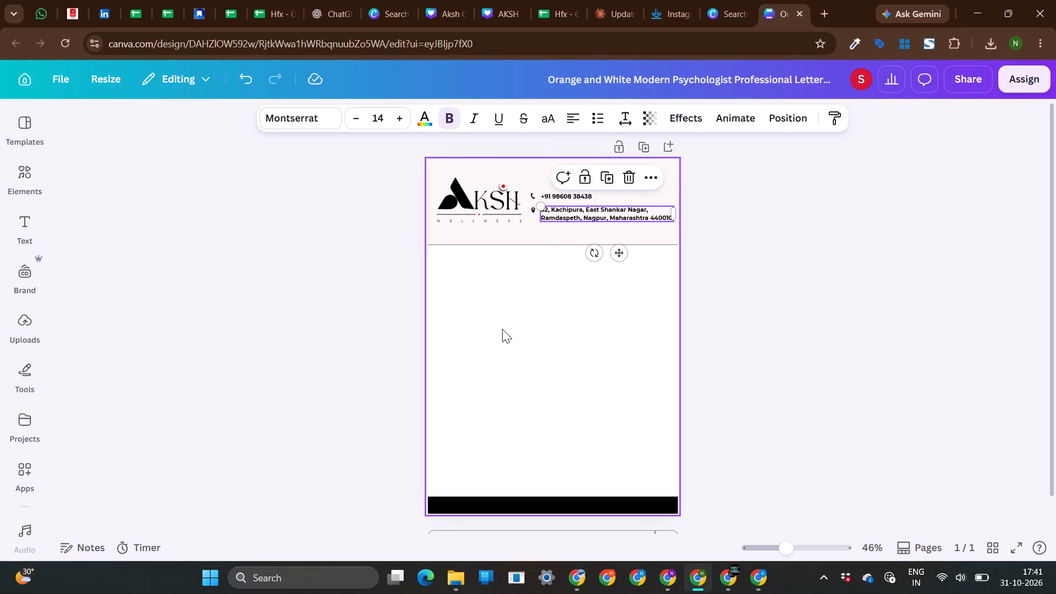
click(503, 334)
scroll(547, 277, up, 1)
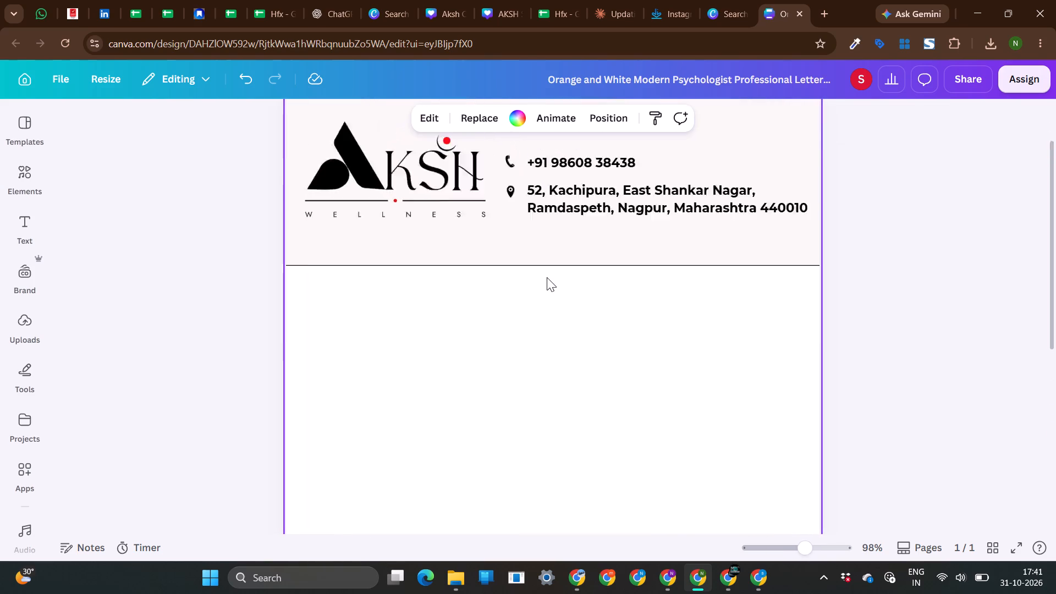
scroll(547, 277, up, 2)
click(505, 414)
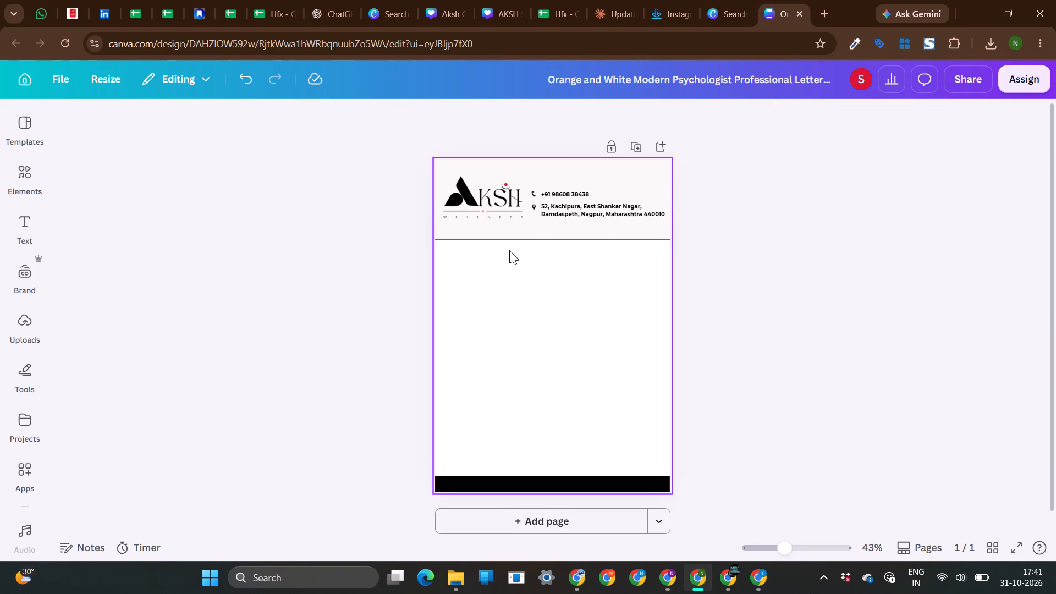
Duplicate the AKSH Wellness header logo and place the copy enlarged in the centre of the blank page body.
click(475, 207)
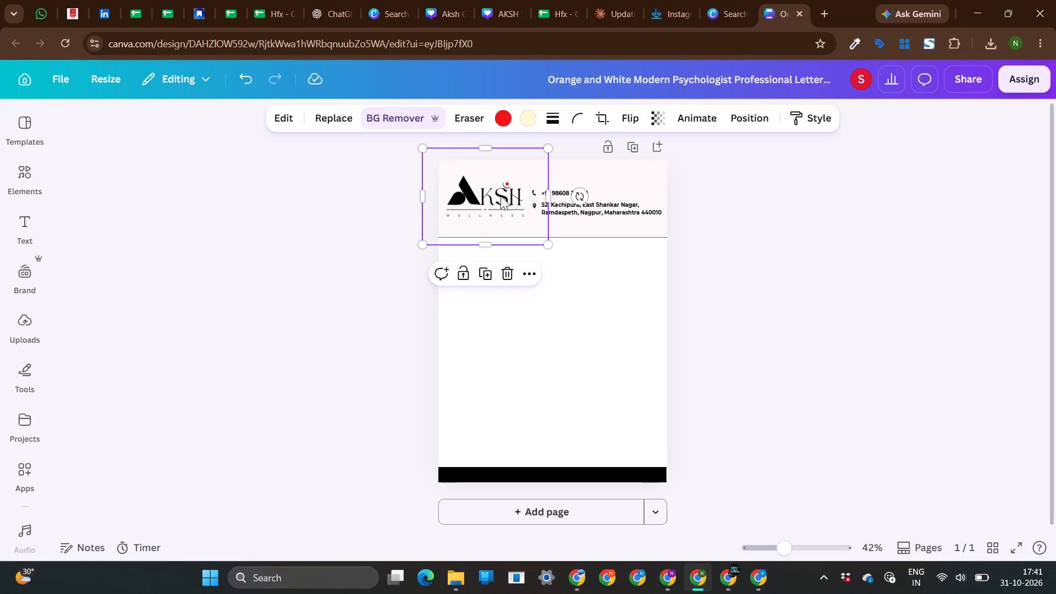
click(482, 277)
drag(497, 208, 543, 344)
drag(602, 290, 732, 208)
drag(592, 287, 544, 340)
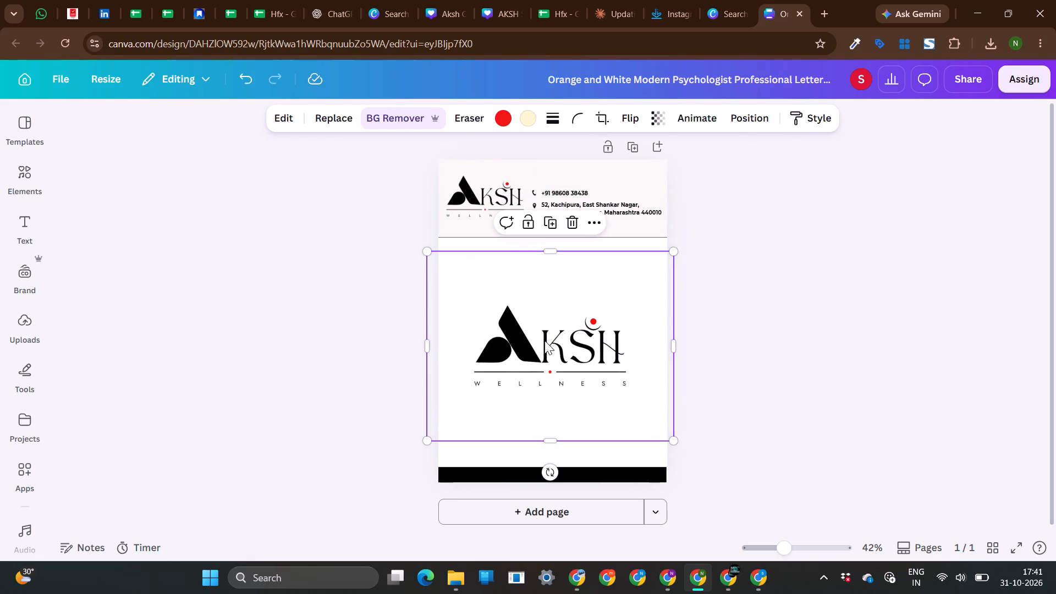
Lower the opacity of the large central logo copy so it serves as a faint watermark.
click(654, 116)
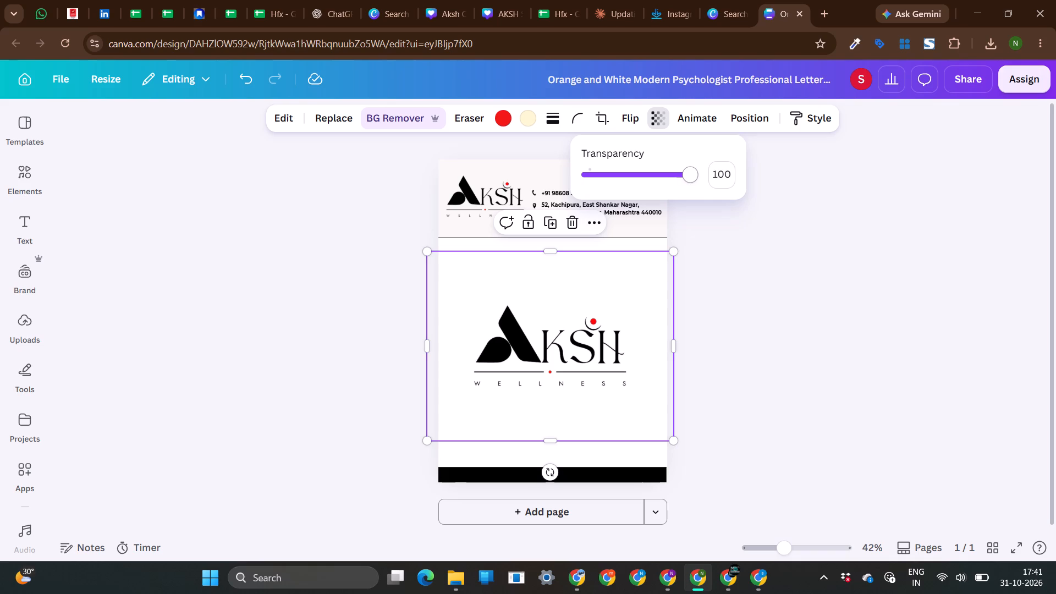
drag(694, 174, 596, 208)
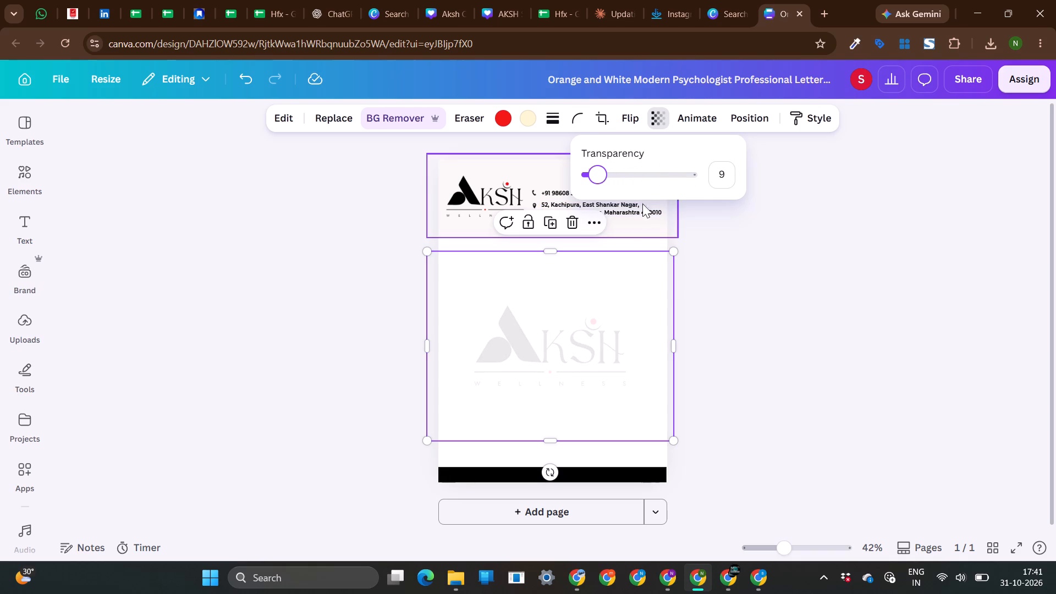
drag(601, 172, 613, 177)
drag(613, 177, 604, 177)
click(747, 354)
click(745, 360)
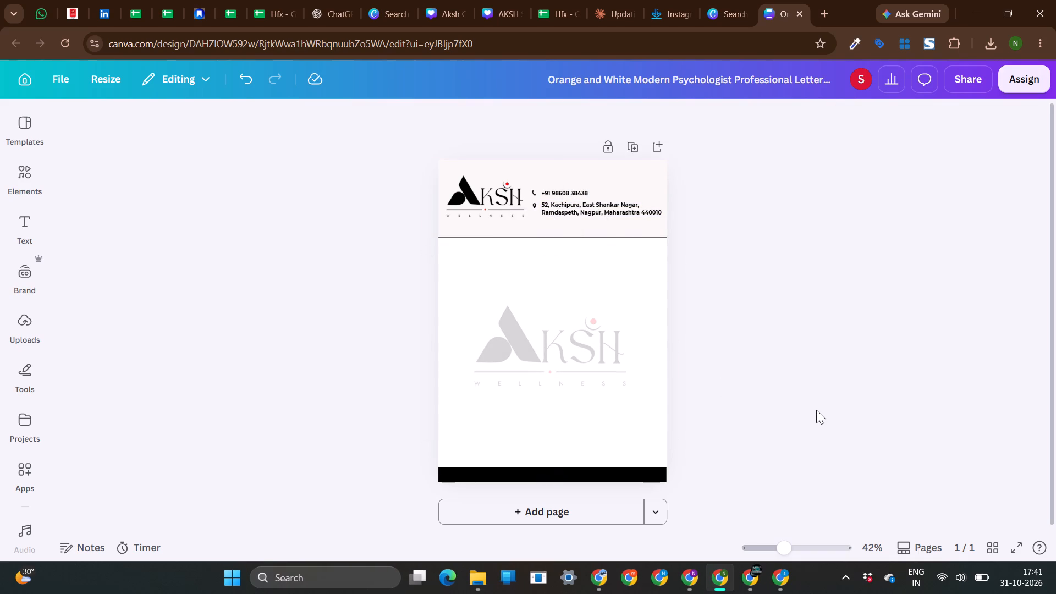
click(643, 173)
click(651, 295)
click(812, 243)
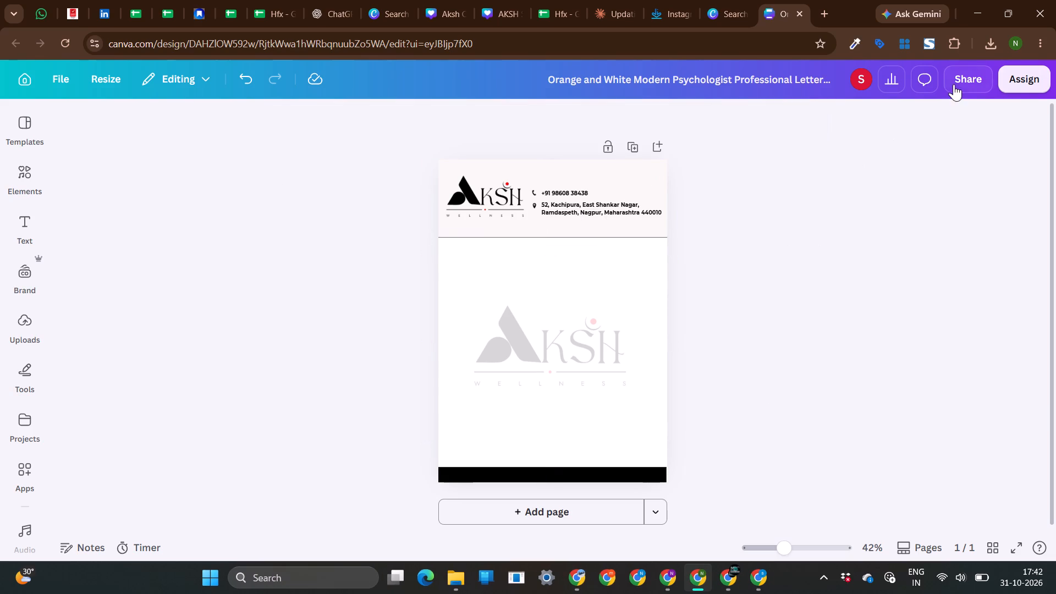
Download the letterhead design as a PDF.
click(954, 82)
click(855, 405)
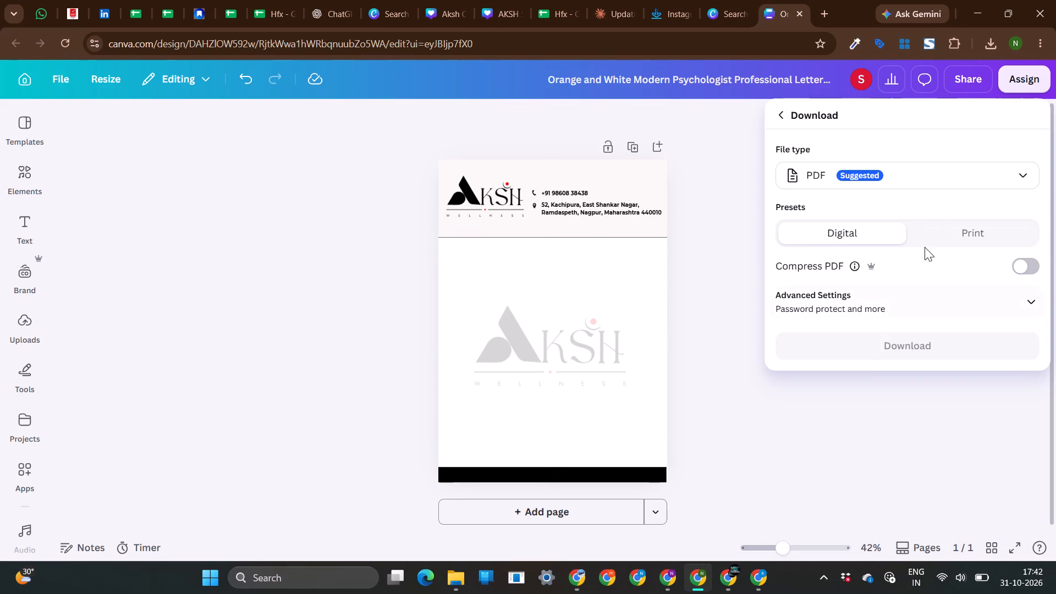
click(889, 172)
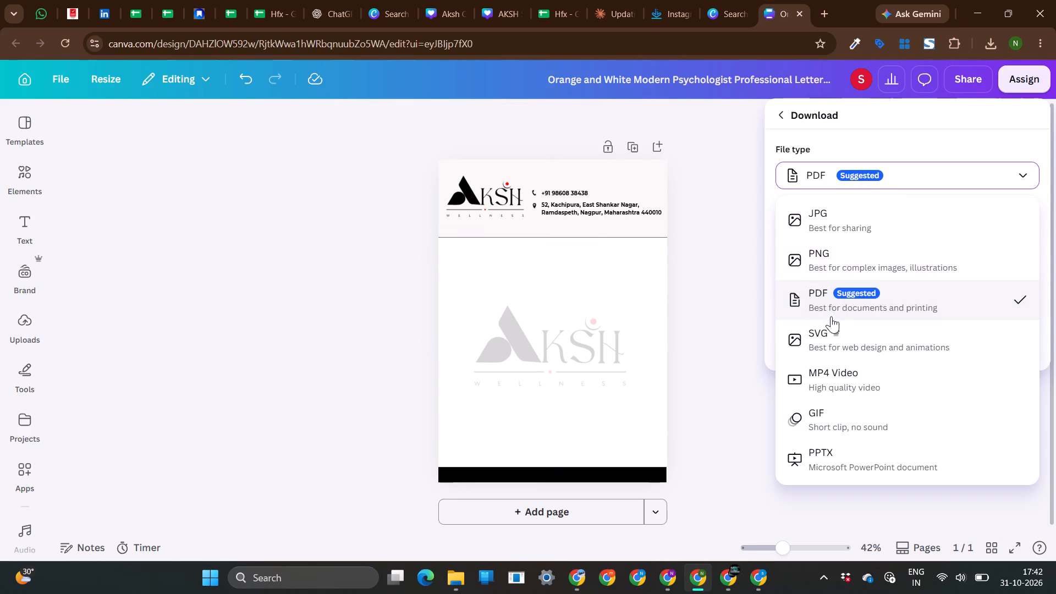
click(826, 309)
click(914, 342)
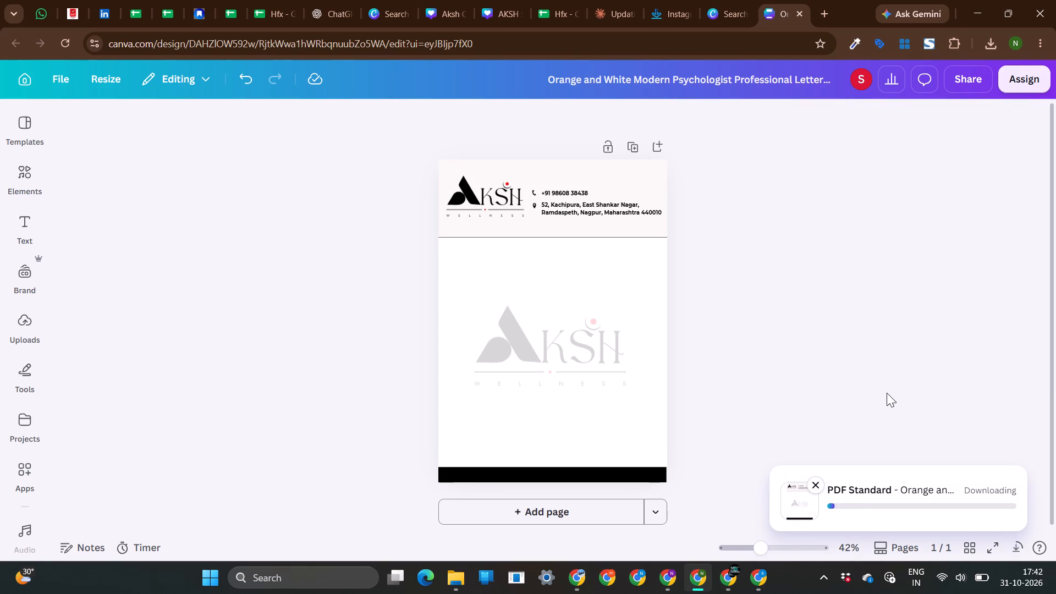
Rename the design as aksh.
click(726, 79)
key(ctrl+a)
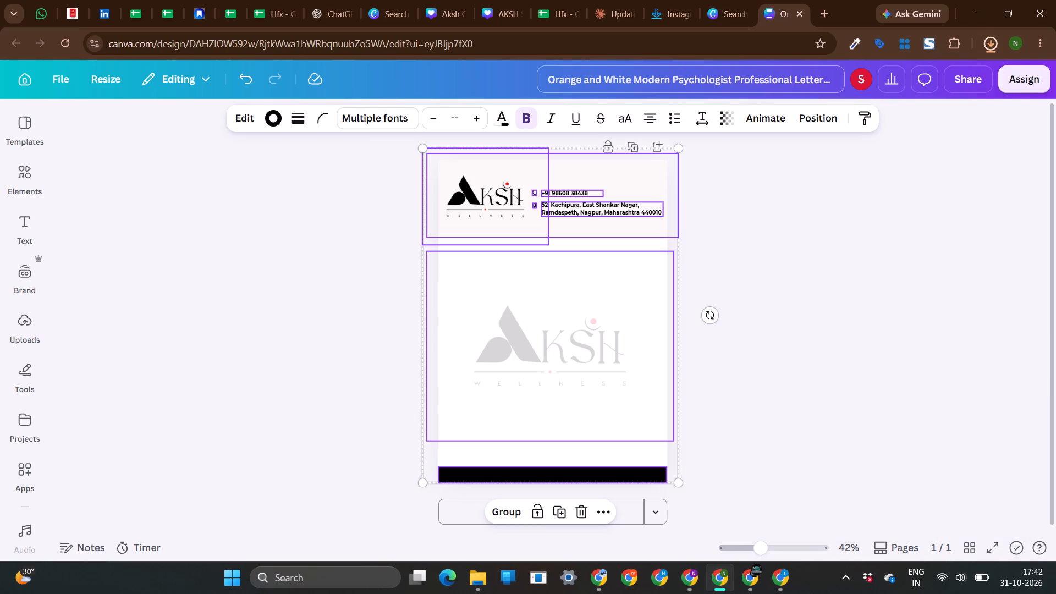
double_click(704, 81)
key(ctrl+a)
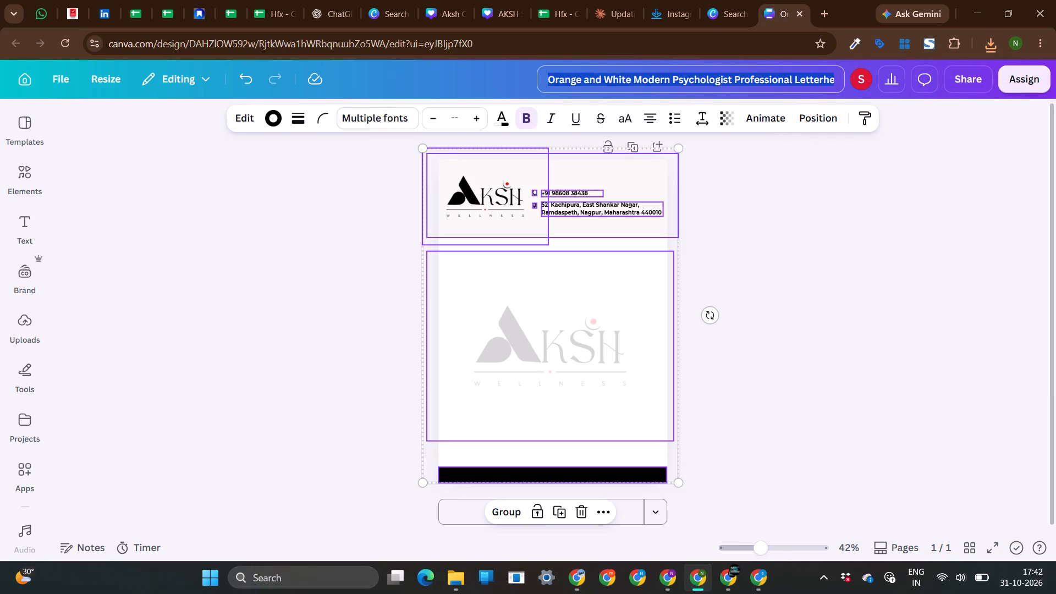
key(BackSpace)
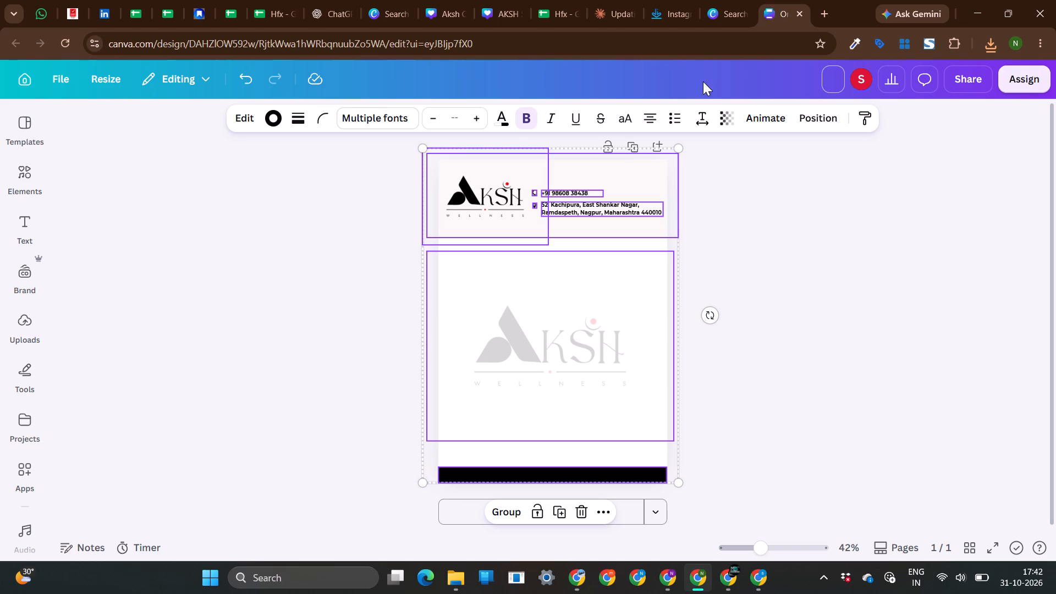
click(833, 76)
text(aksh)
key(space)
Download the renamed letterhead as a PDF again.
click(959, 79)
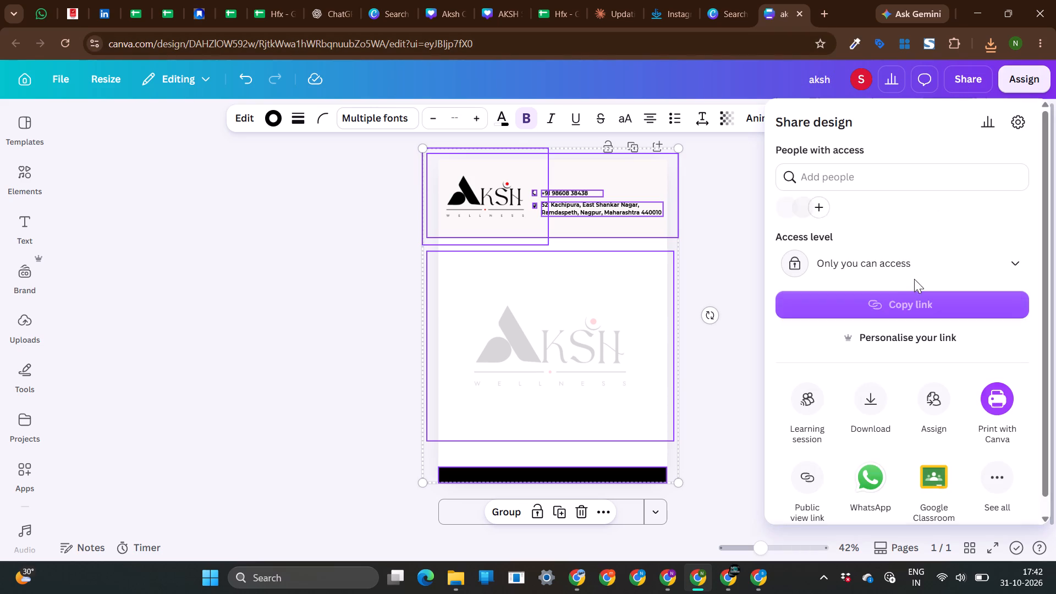
click(855, 406)
click(886, 348)
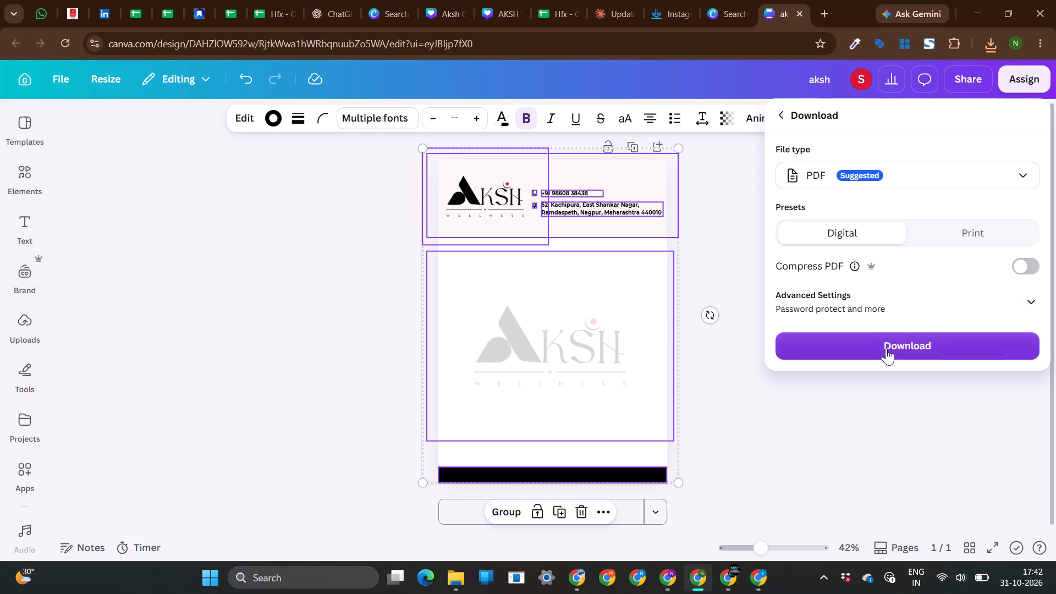
Switch to the Naukri browser window and view the Digital Marketing Intern candidate's profile and its option for calling from the app.
click(730, 573)
scroll(355, 257, up, 2)
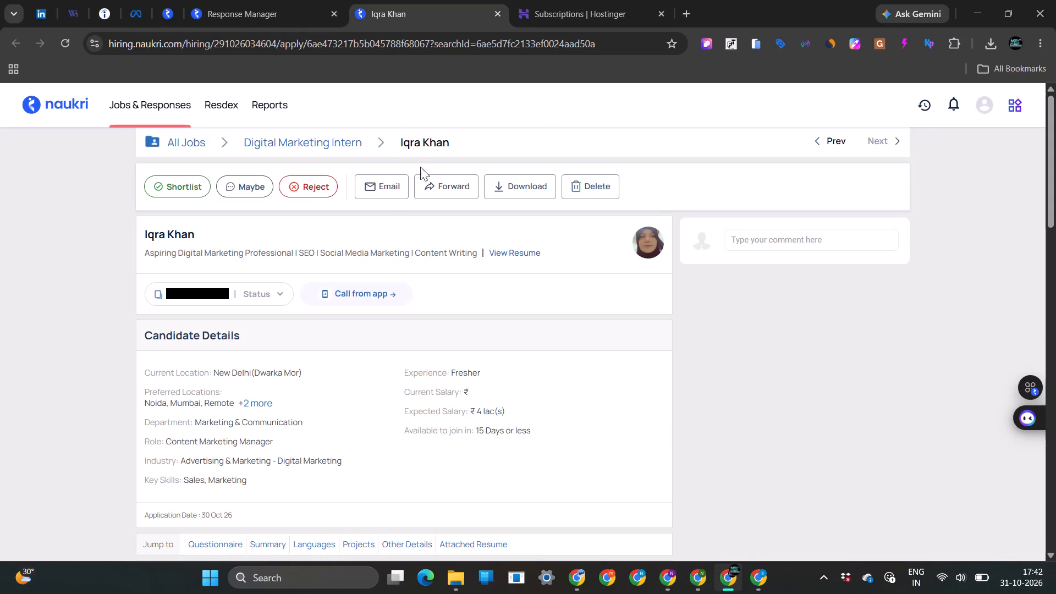
scroll(350, 319, down, 1)
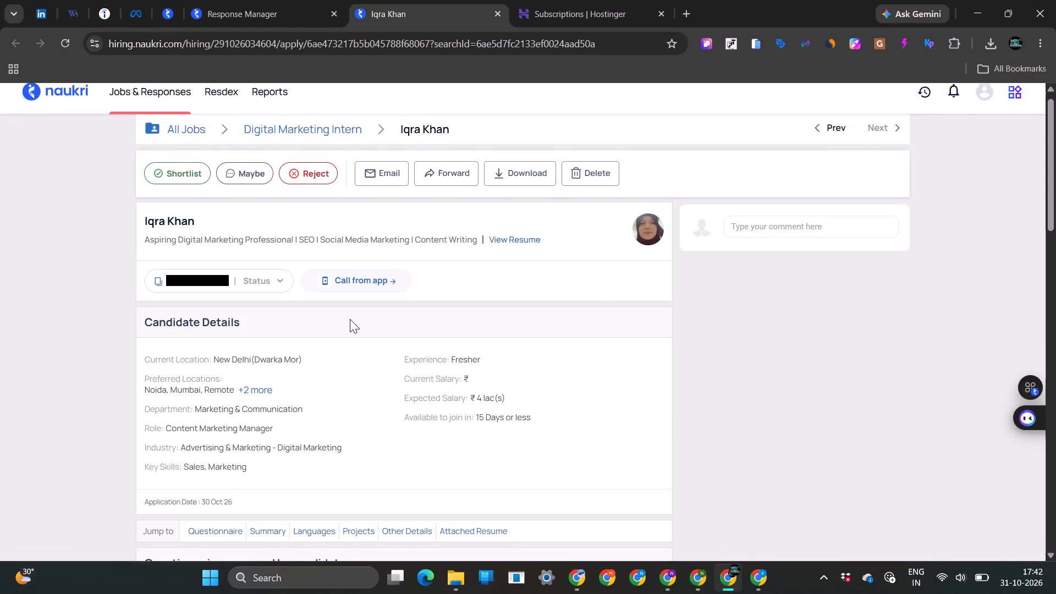
scroll(350, 319, down, 1)
click(364, 274)
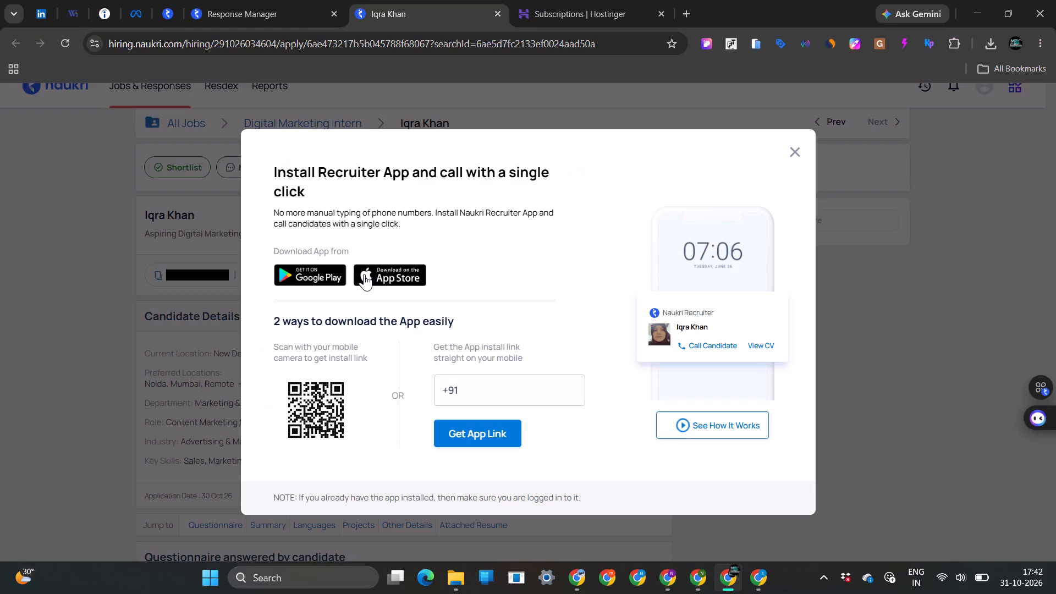
click(477, 386)
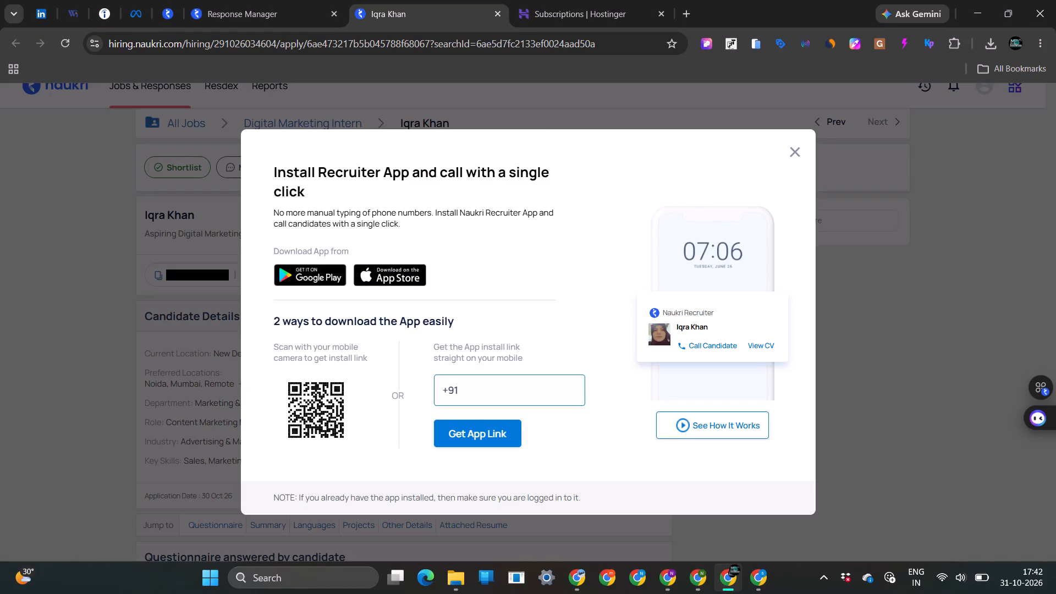
click(788, 145)
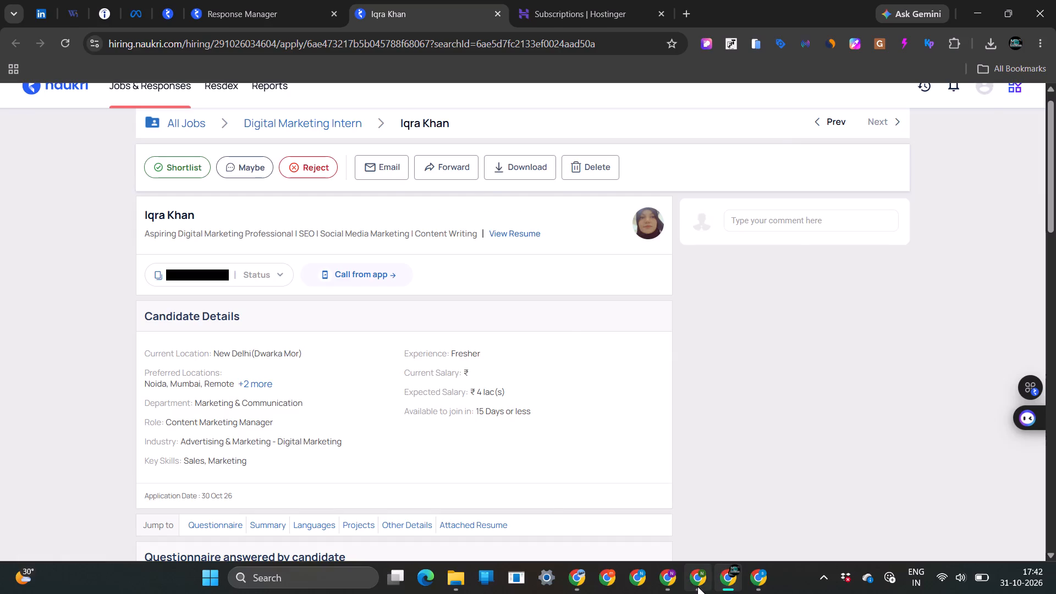
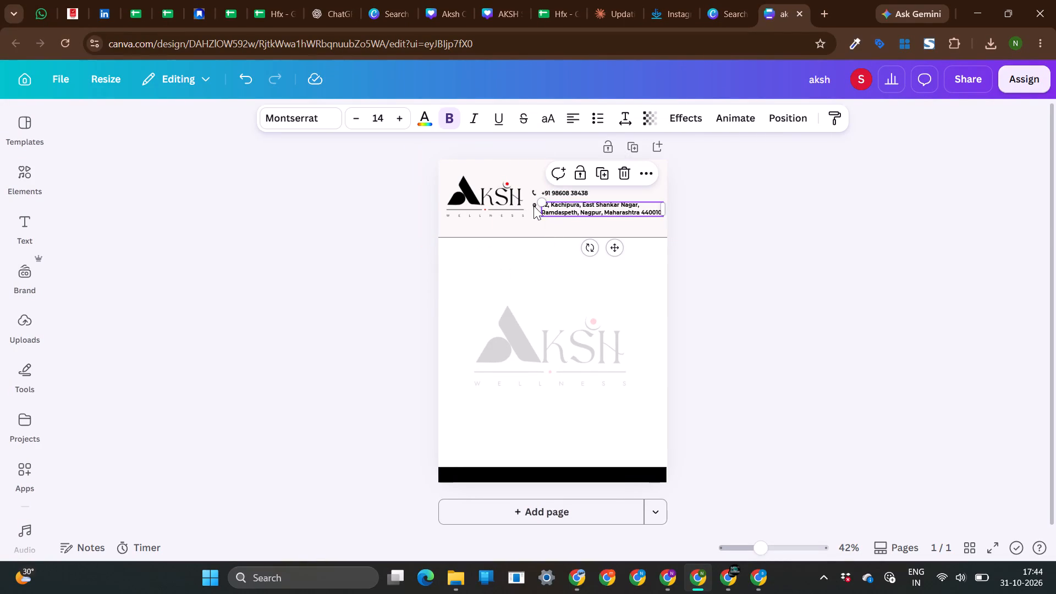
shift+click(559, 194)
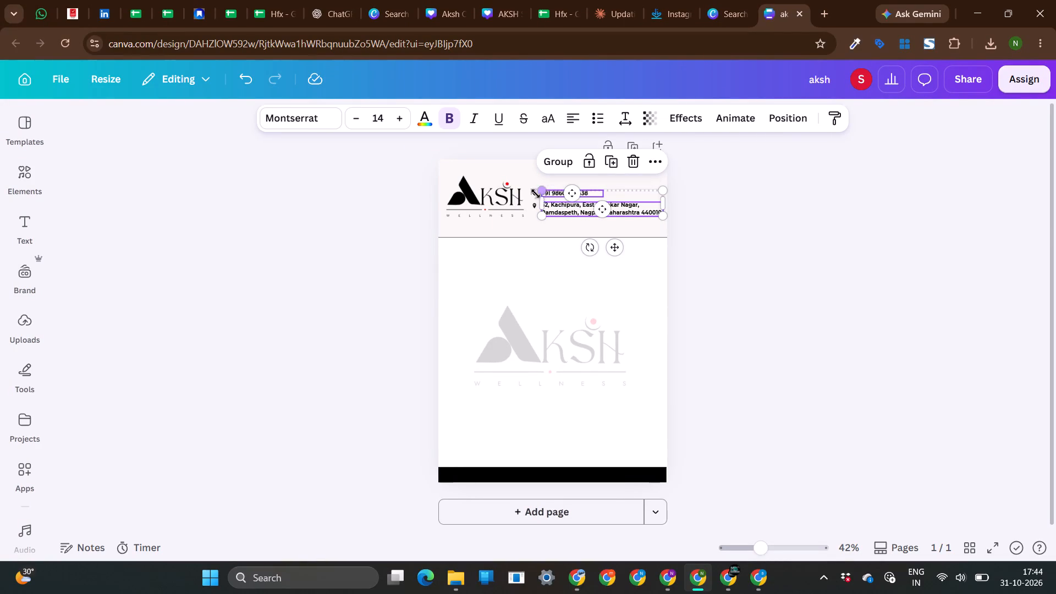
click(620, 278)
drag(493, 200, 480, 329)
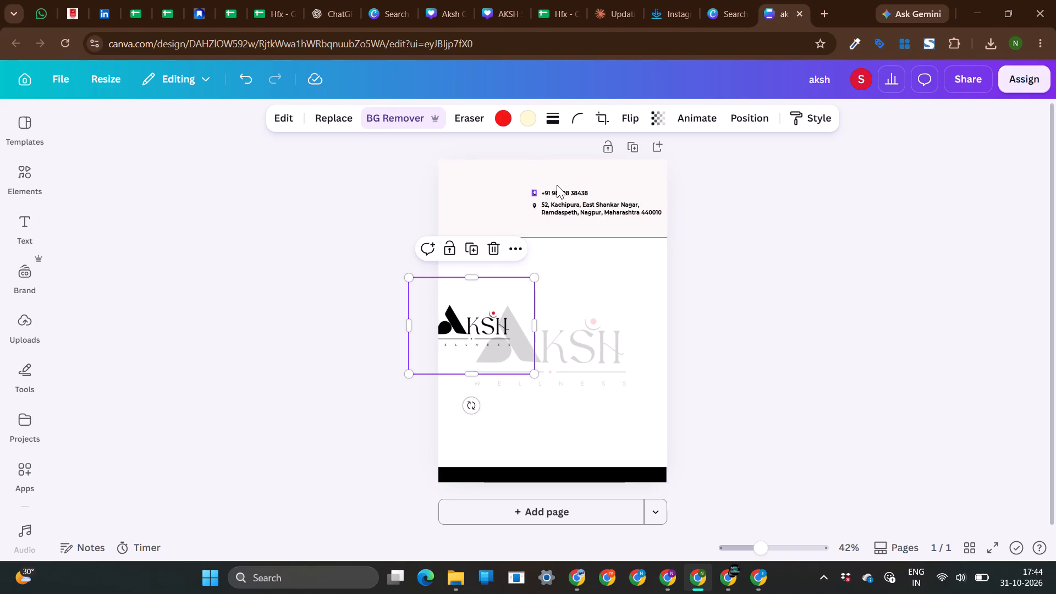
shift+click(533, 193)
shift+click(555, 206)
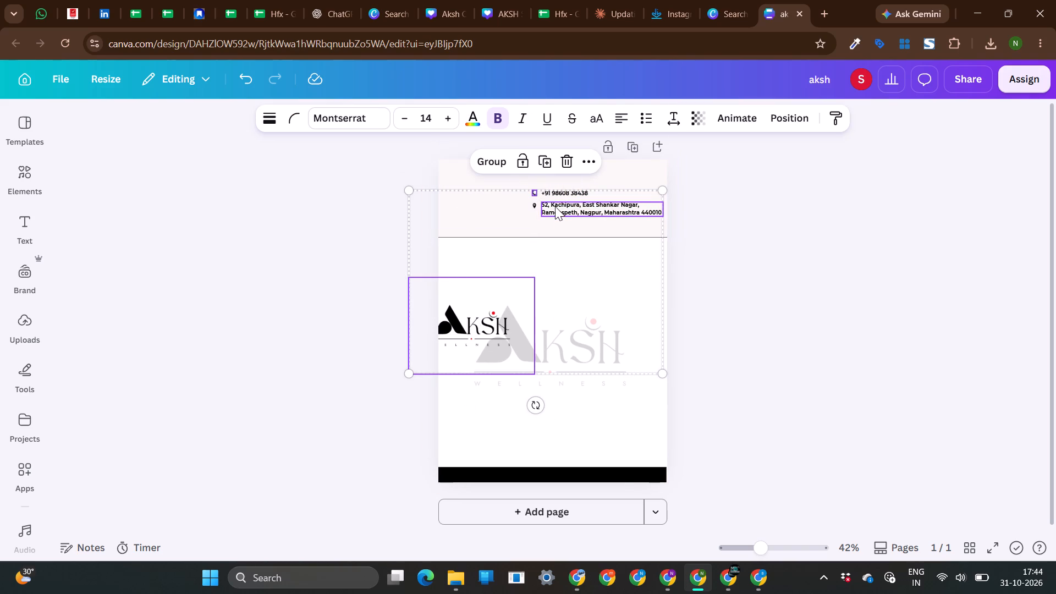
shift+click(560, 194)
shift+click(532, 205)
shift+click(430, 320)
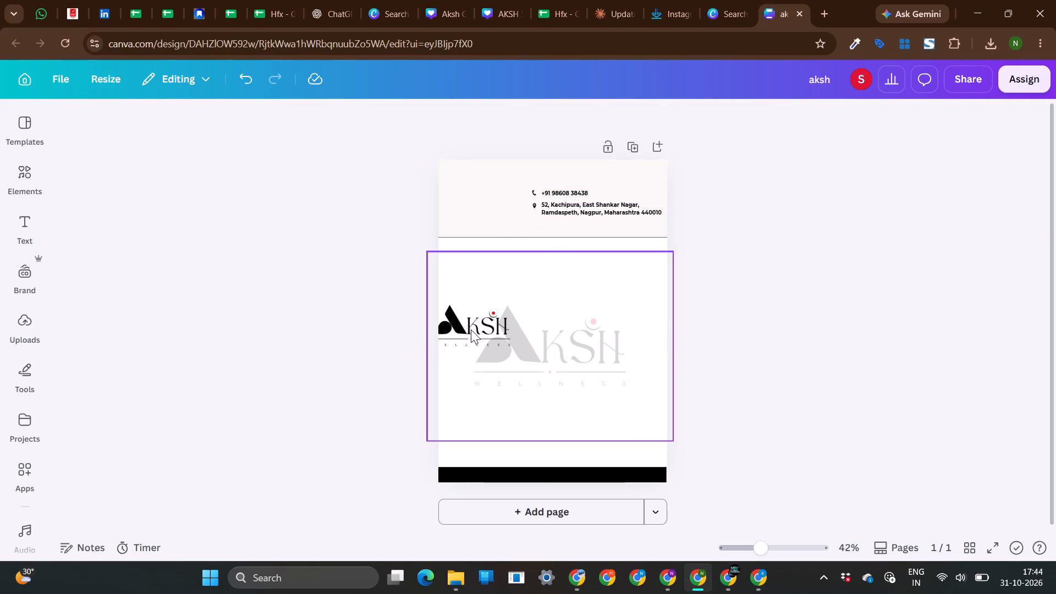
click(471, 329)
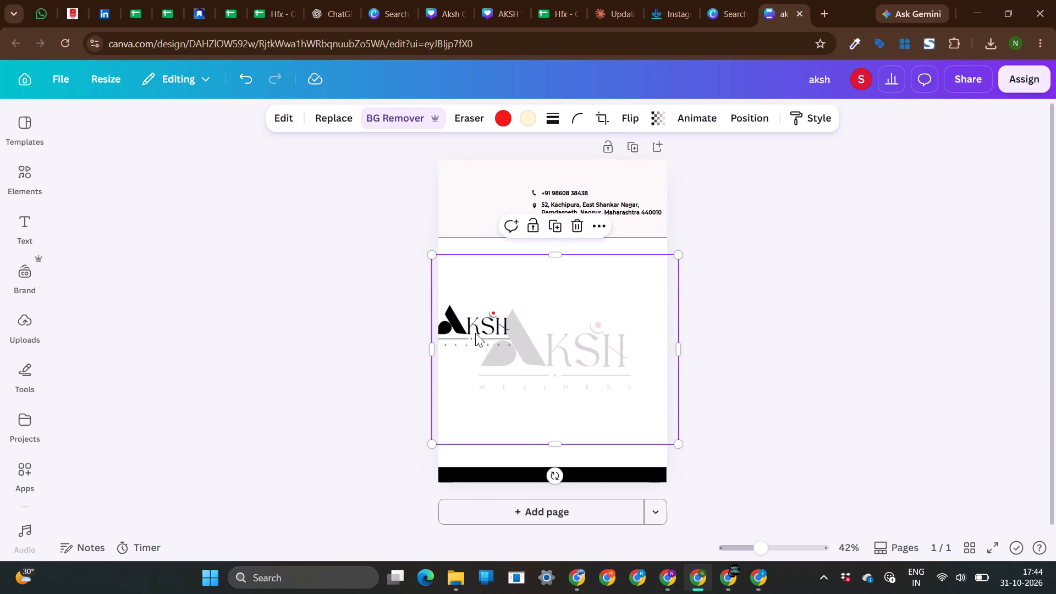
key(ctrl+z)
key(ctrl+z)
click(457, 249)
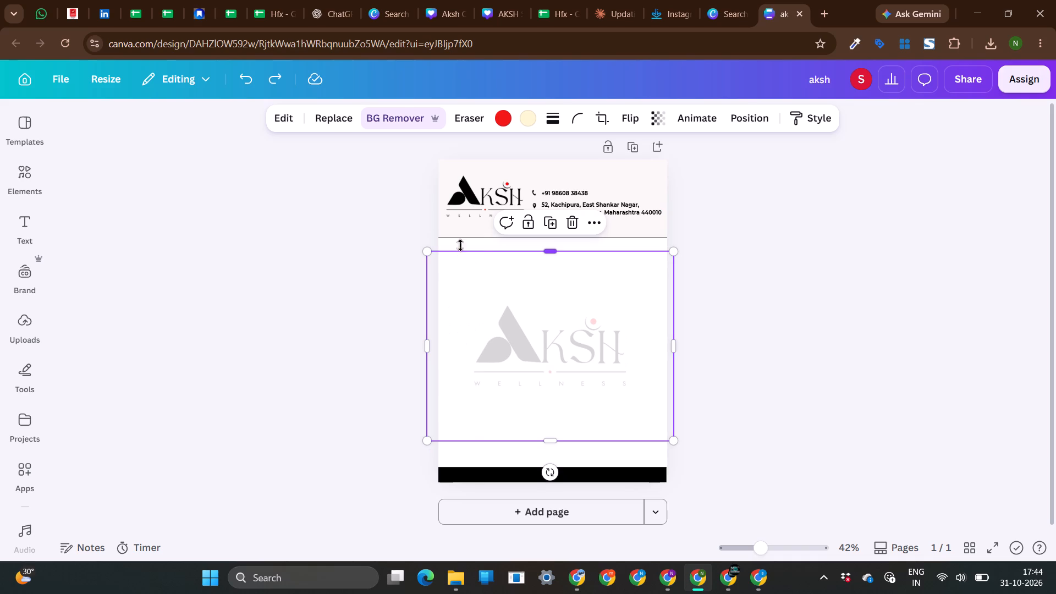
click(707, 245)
Clear the header area by moving the logo down to the black footer bar and the tinted band over the watermark.
click(488, 198)
drag(488, 198, 497, 269)
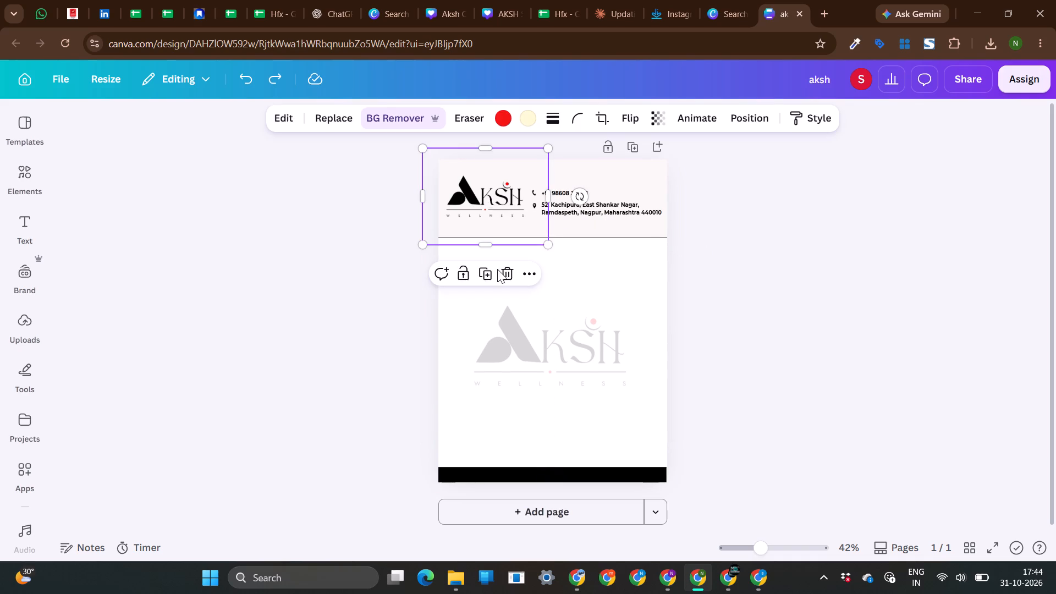
drag(497, 269, 529, 465)
drag(502, 186, 493, 273)
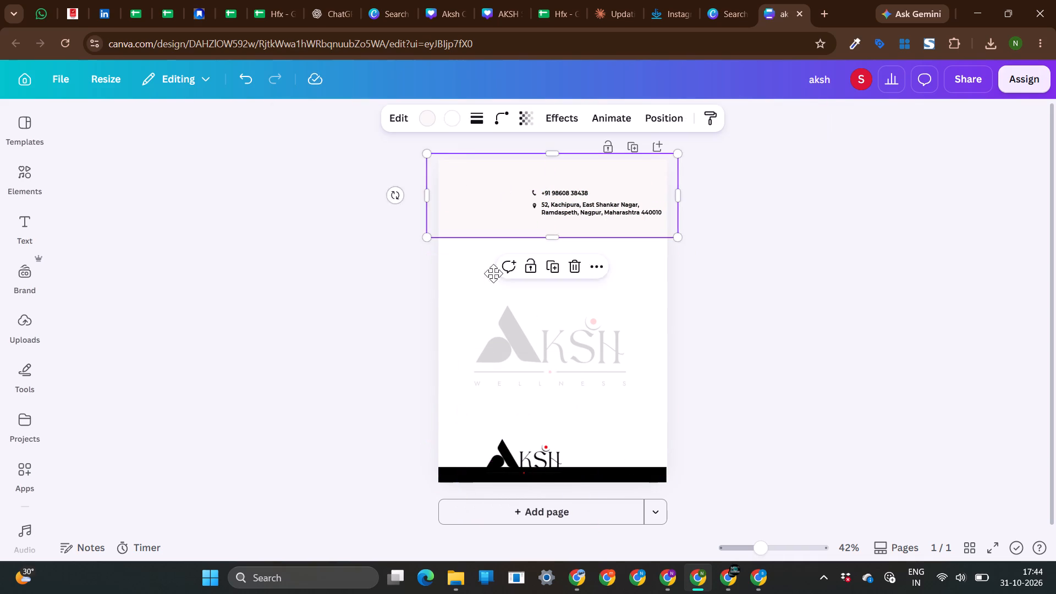
drag(493, 273, 493, 340)
Enlarge the phone and address block with its icons to font size 18.2, narrowing the address box to wrap onto three lines.
drag(517, 178, 637, 230)
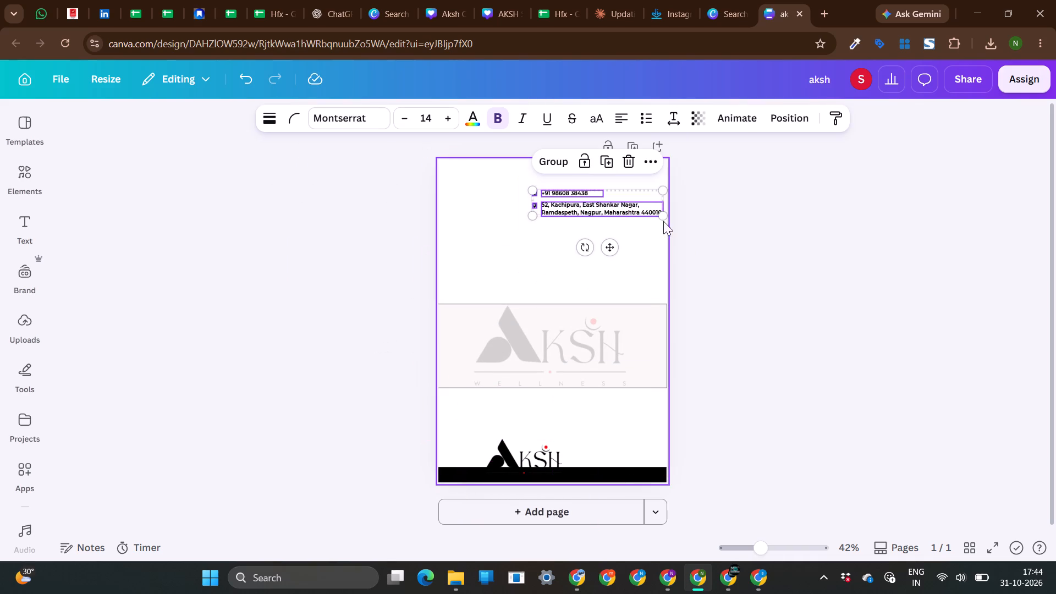
drag(664, 188, 702, 179)
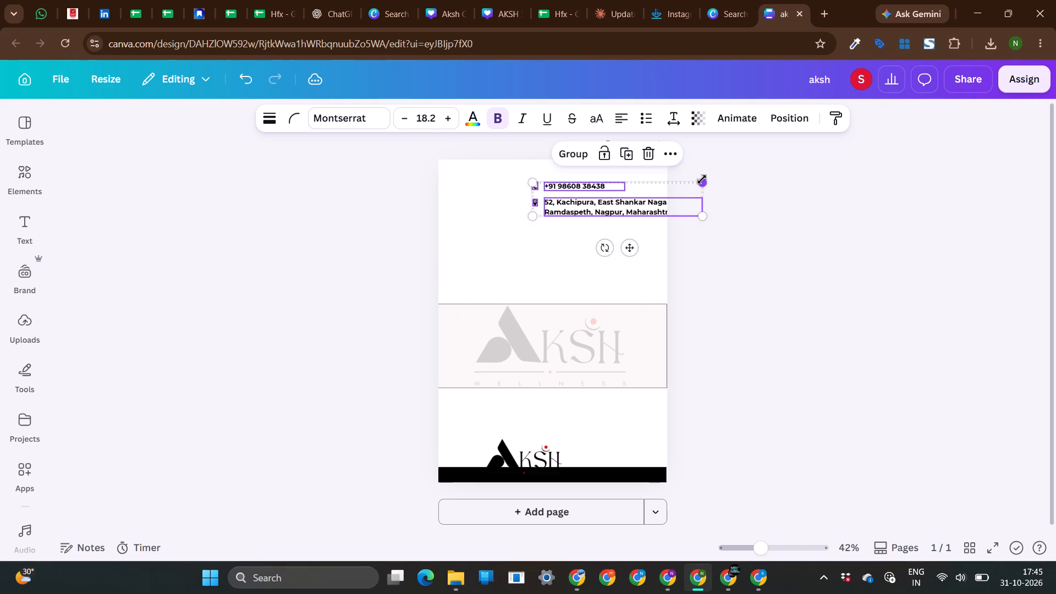
click(642, 271)
click(654, 205)
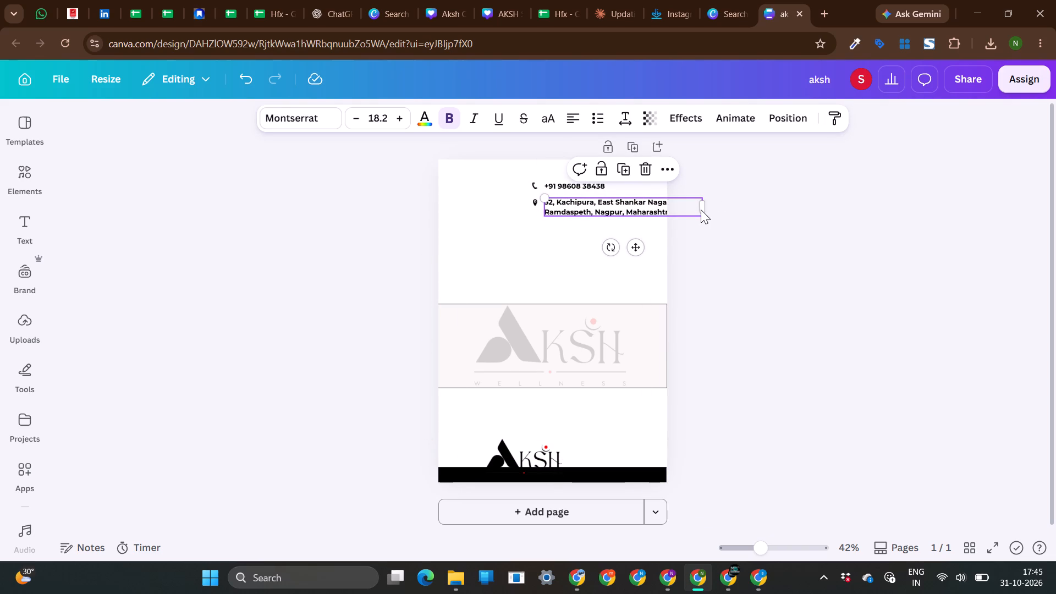
drag(705, 207, 653, 215)
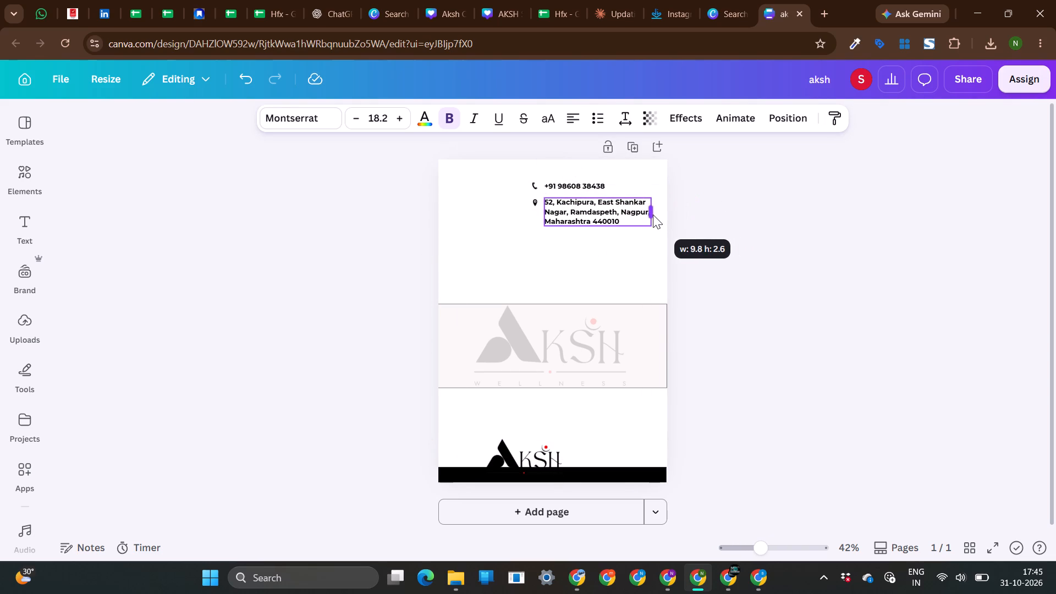
drag(653, 215, 661, 215)
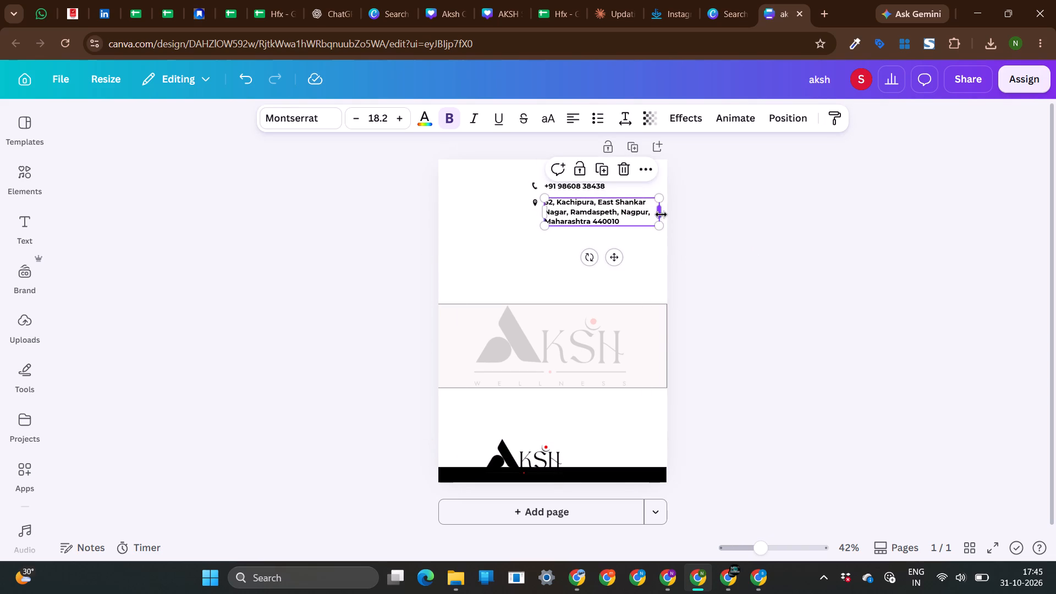
click(735, 197)
Scale the whole contact block with its icons to font size about 19.4, extending it to the page's right edge.
drag(710, 175, 521, 222)
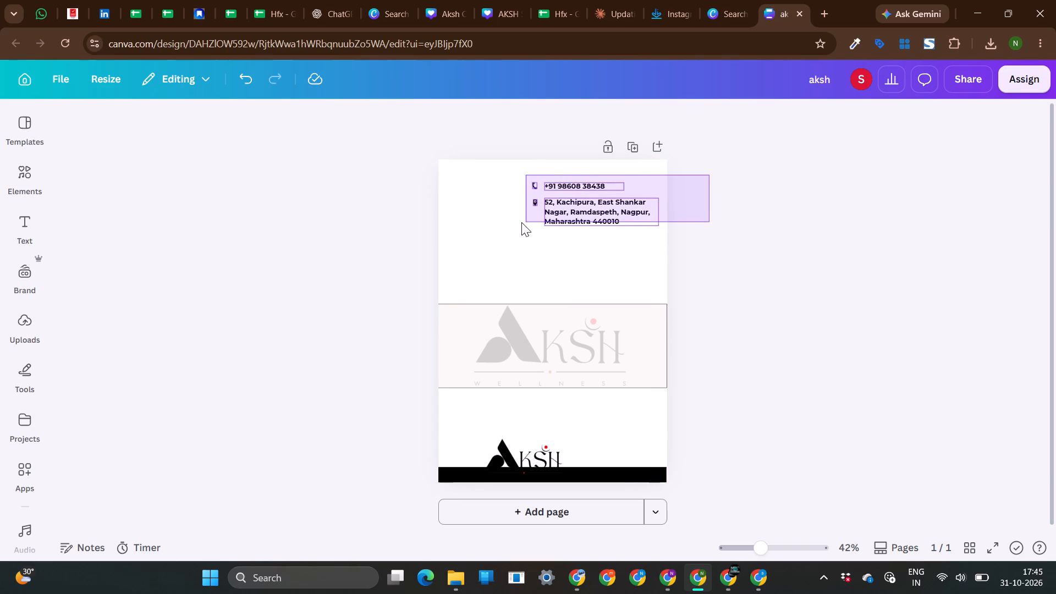
drag(521, 222, 518, 222)
drag(659, 224, 668, 228)
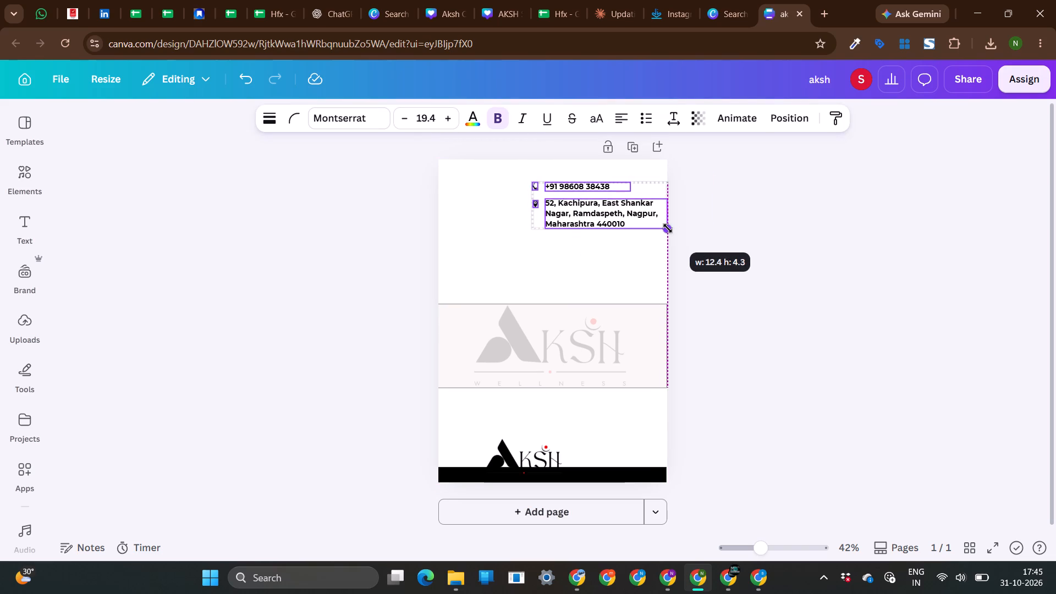
drag(668, 228, 667, 229)
click(692, 255)
Move the full-colour logo from the footer bar back to the header, beside the contact details.
click(513, 459)
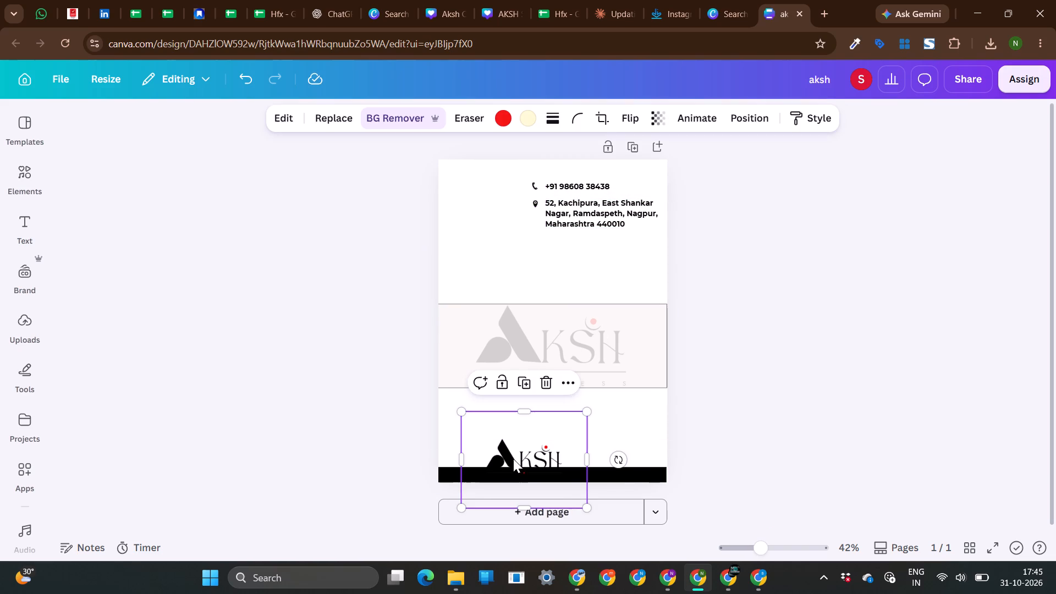
drag(513, 459, 478, 195)
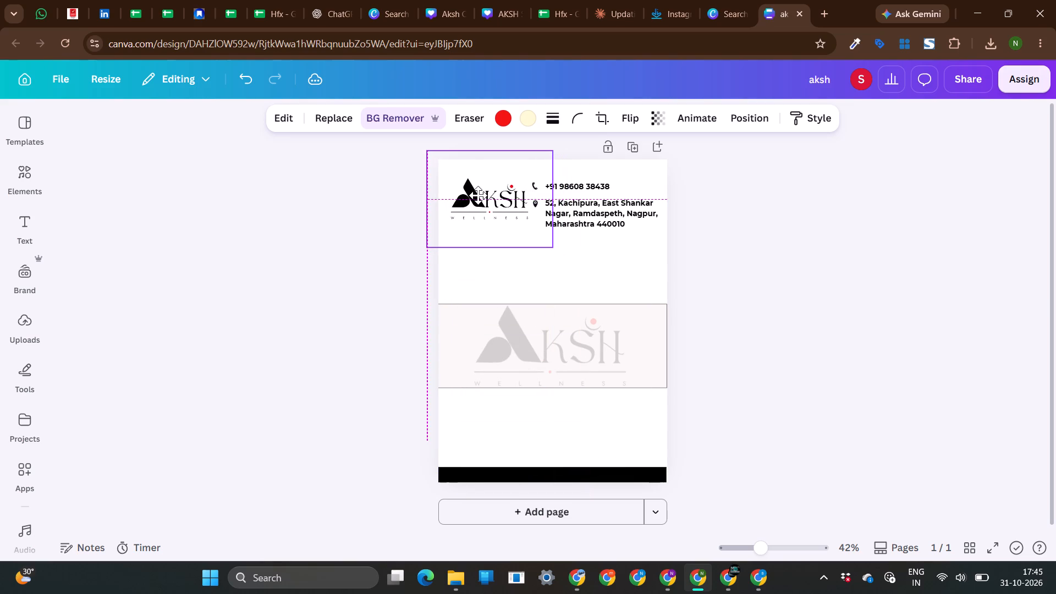
drag(478, 195, 477, 195)
drag(477, 195, 477, 195)
Move the faint logo watermark down to the page's bottom, clear of the tinted band.
click(626, 268)
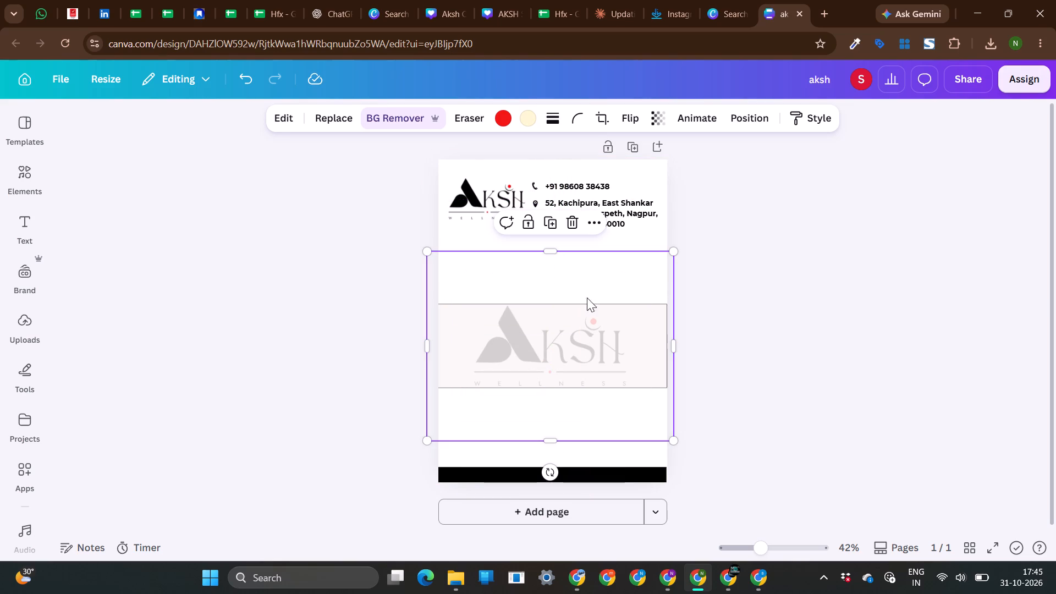
click(448, 318)
drag(448, 318, 441, 184)
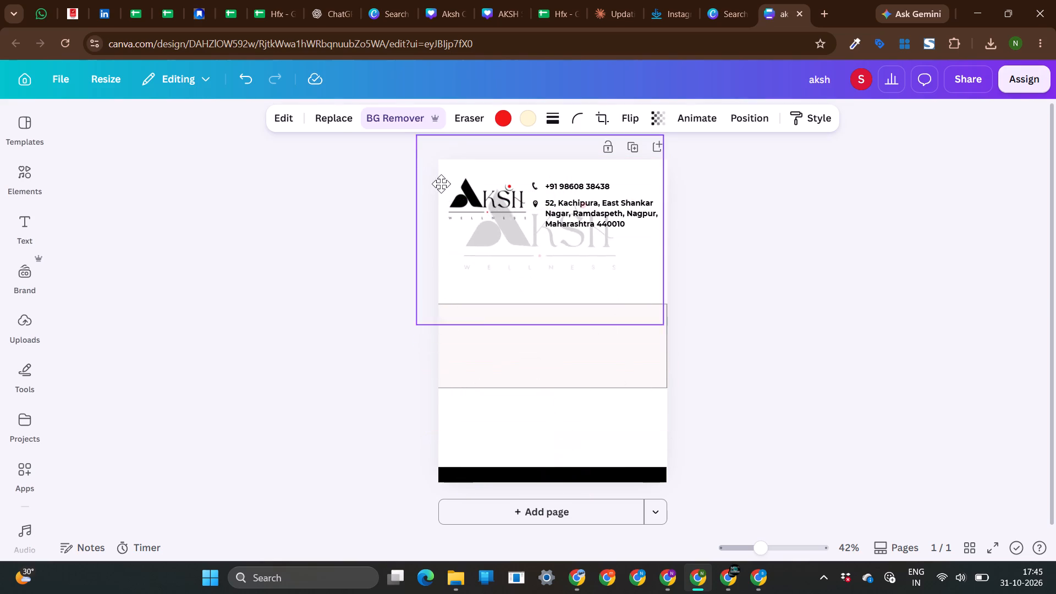
drag(441, 184, 432, 424)
Move the tinted band back behind the header's logo and contact details and enlarge it to extend further below them.
click(460, 323)
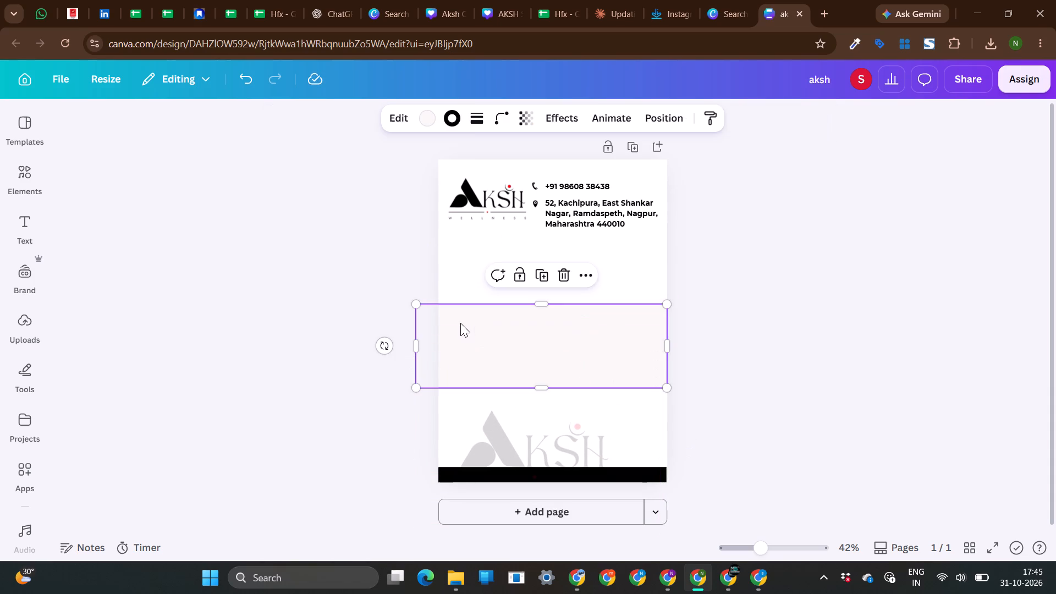
drag(460, 323, 481, 173)
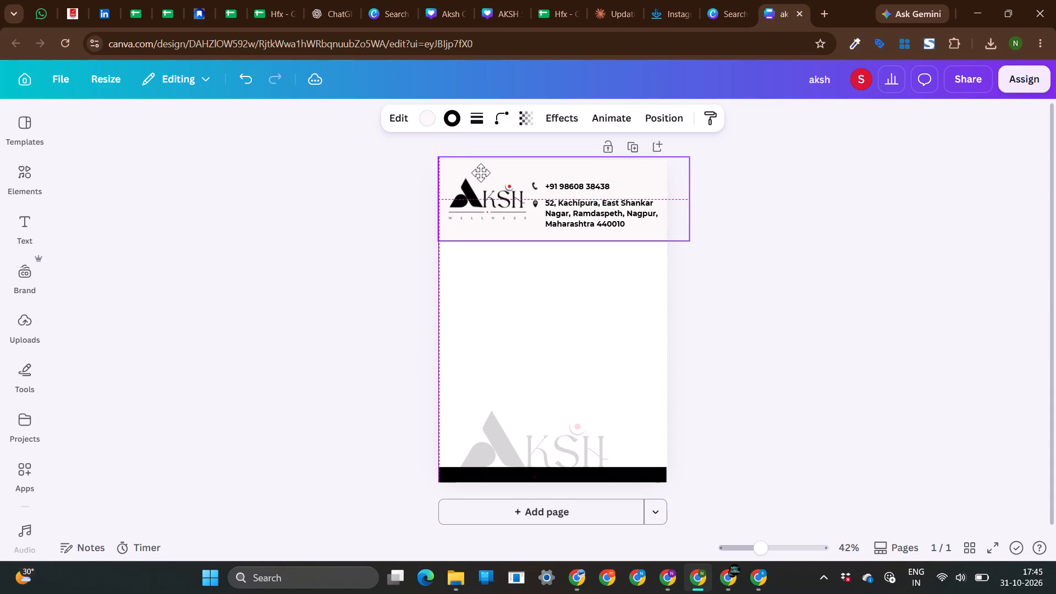
drag(481, 173, 472, 169)
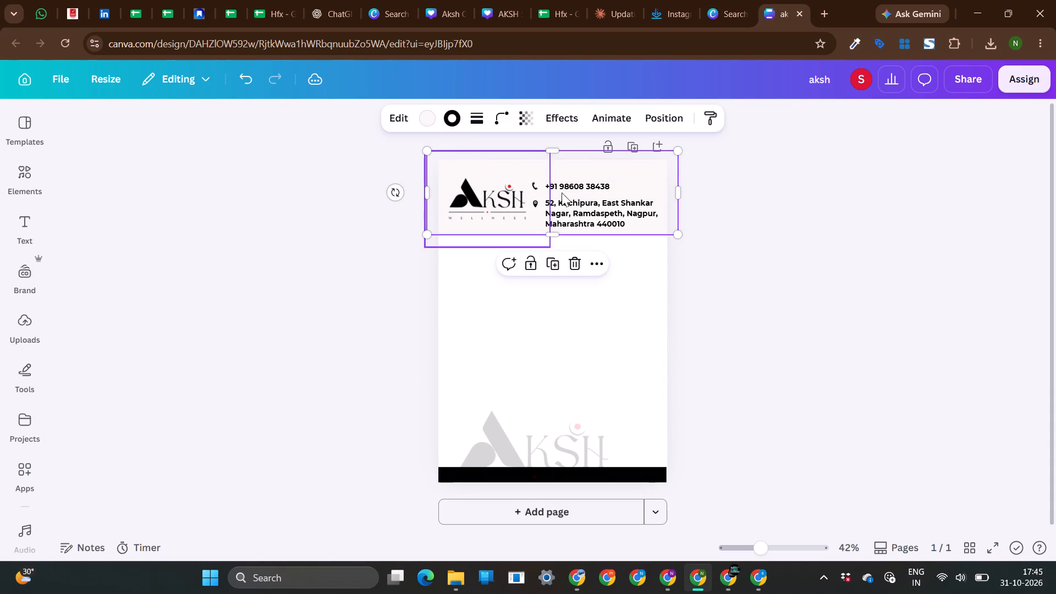
drag(680, 240, 710, 255)
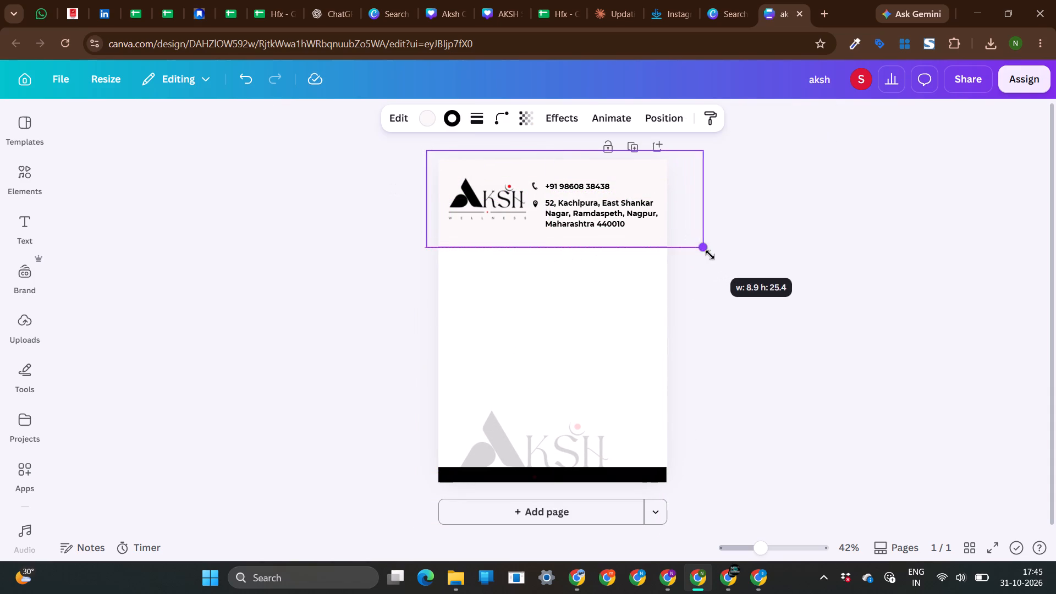
drag(710, 255, 725, 257)
click(762, 304)
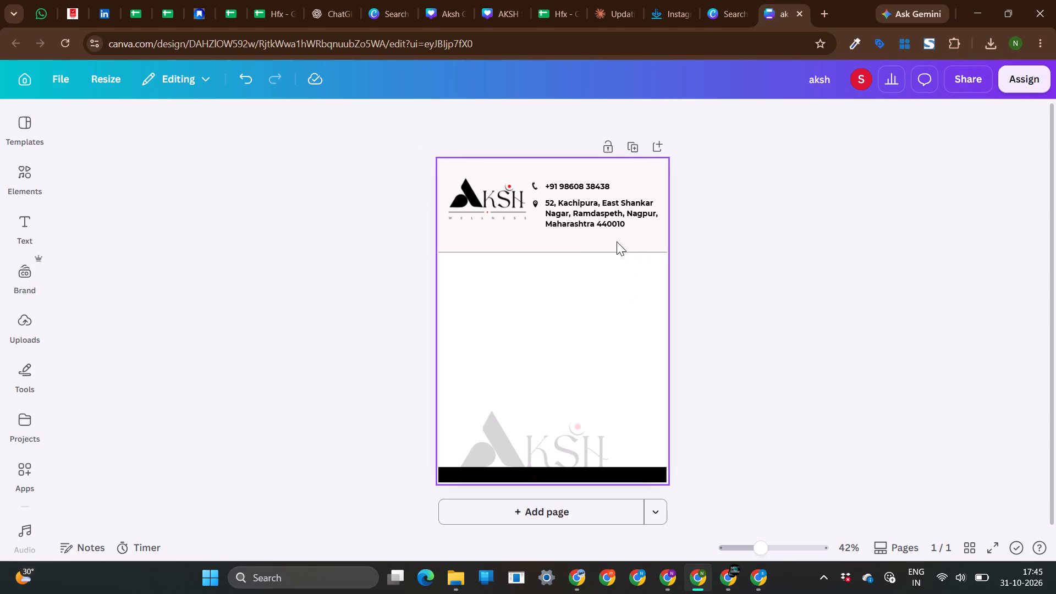
Nudge the tinted header band slightly up and to the left behind the logo and contact details.
drag(617, 241, 606, 238)
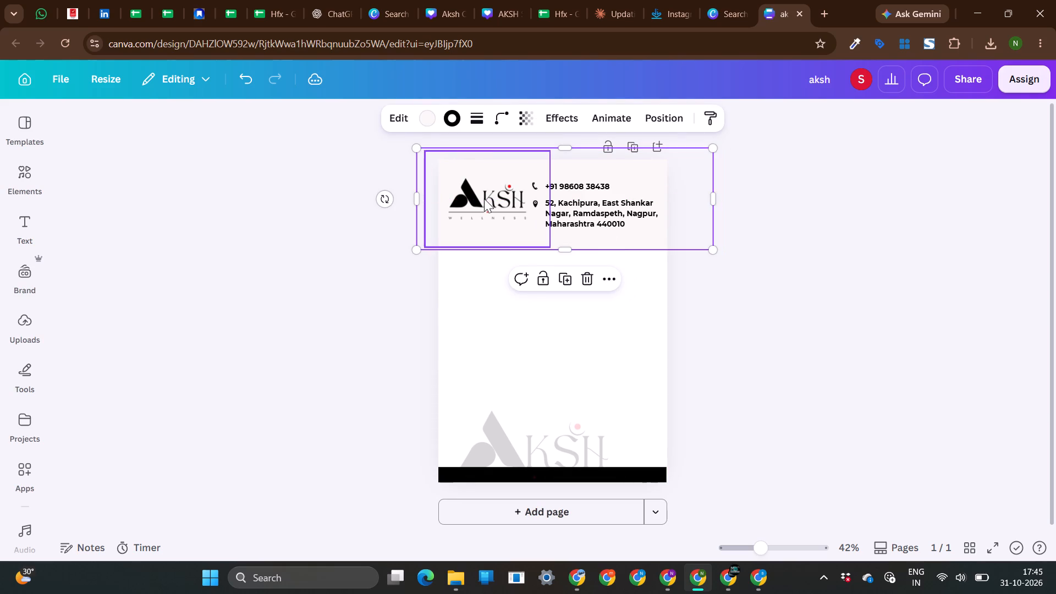
click(484, 199)
click(592, 302)
Move the faint logo watermark up from the page's bottom to the middle of the page, below the header band.
drag(526, 426, 542, 337)
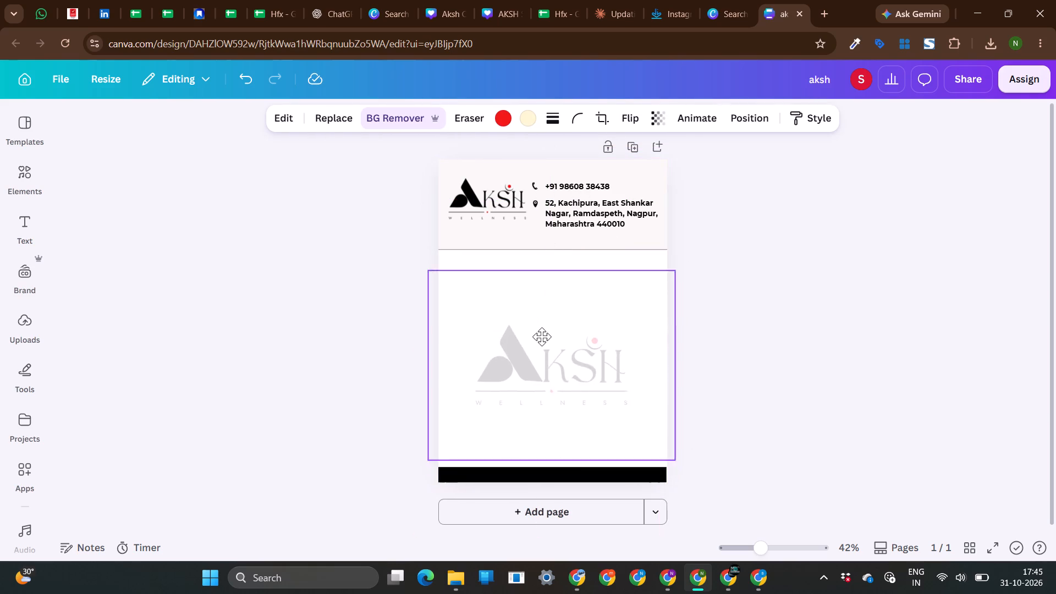
drag(542, 337, 541, 295)
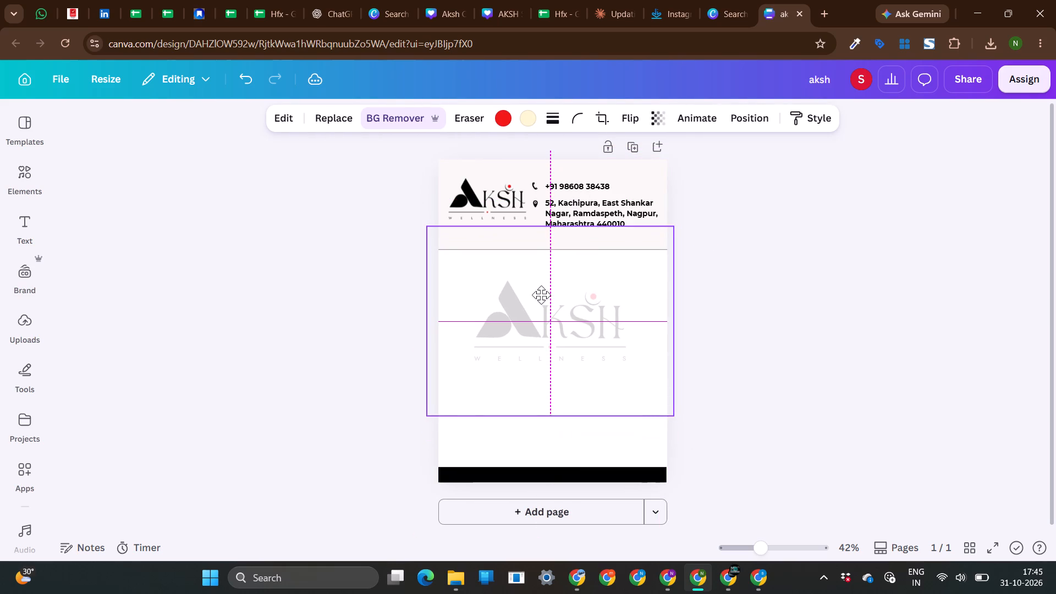
drag(541, 295, 541, 298)
click(756, 358)
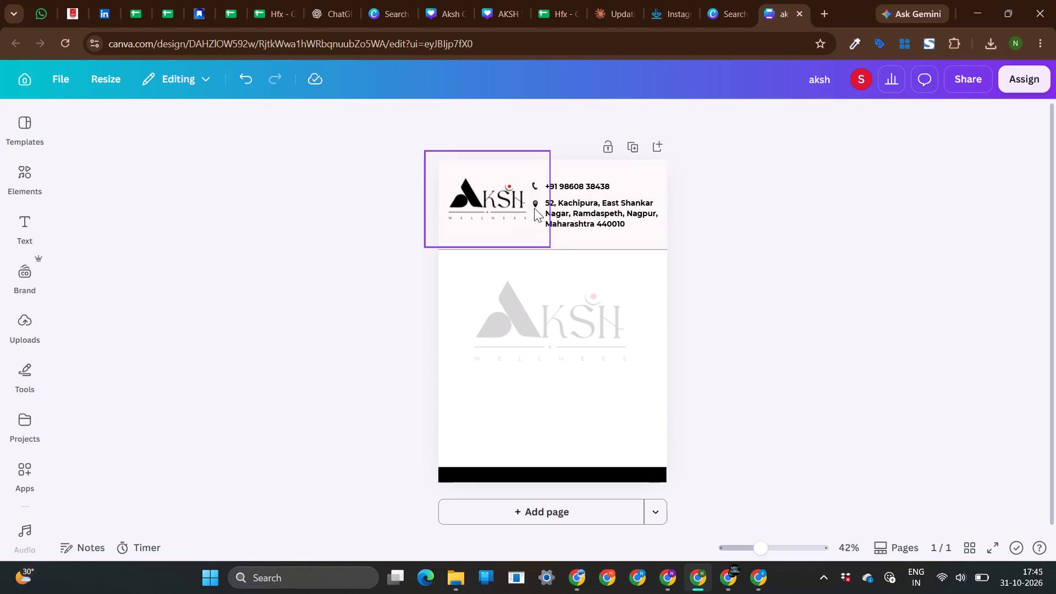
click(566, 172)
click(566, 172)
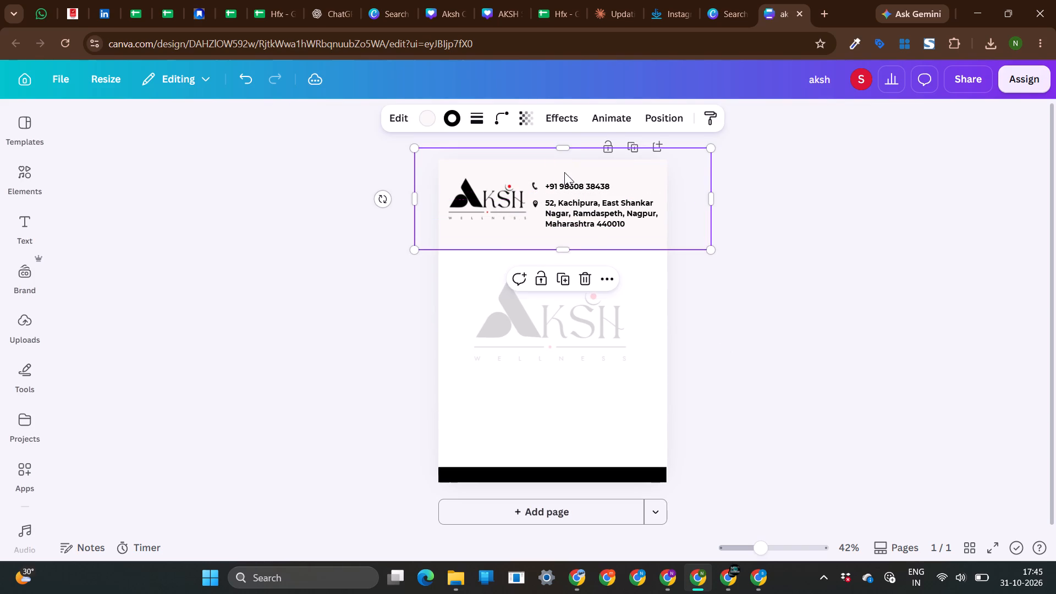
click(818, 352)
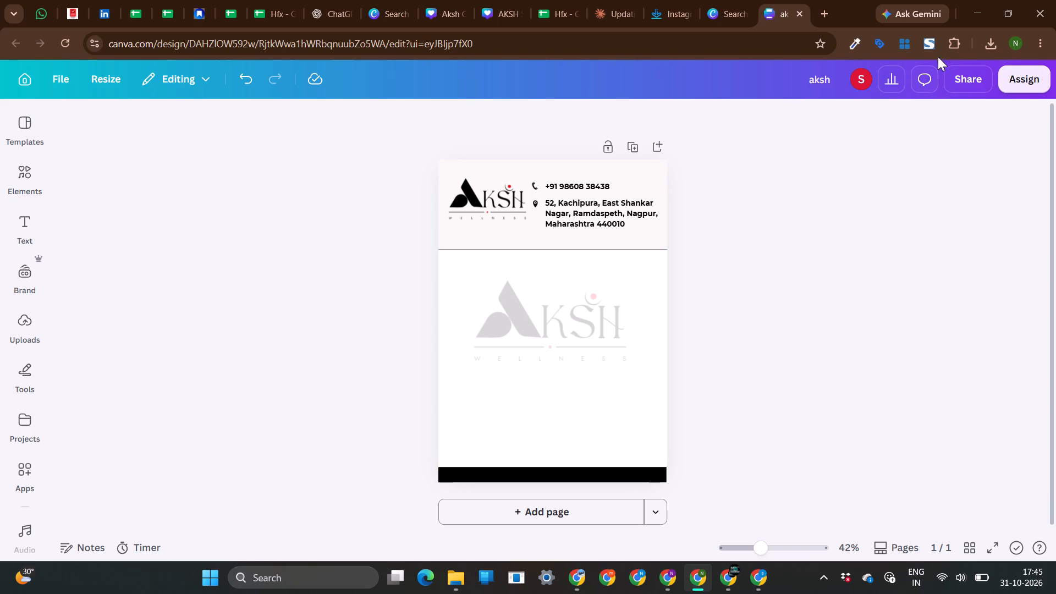
Download the letterhead as a PDF with the Digital preset.
click(975, 79)
click(859, 404)
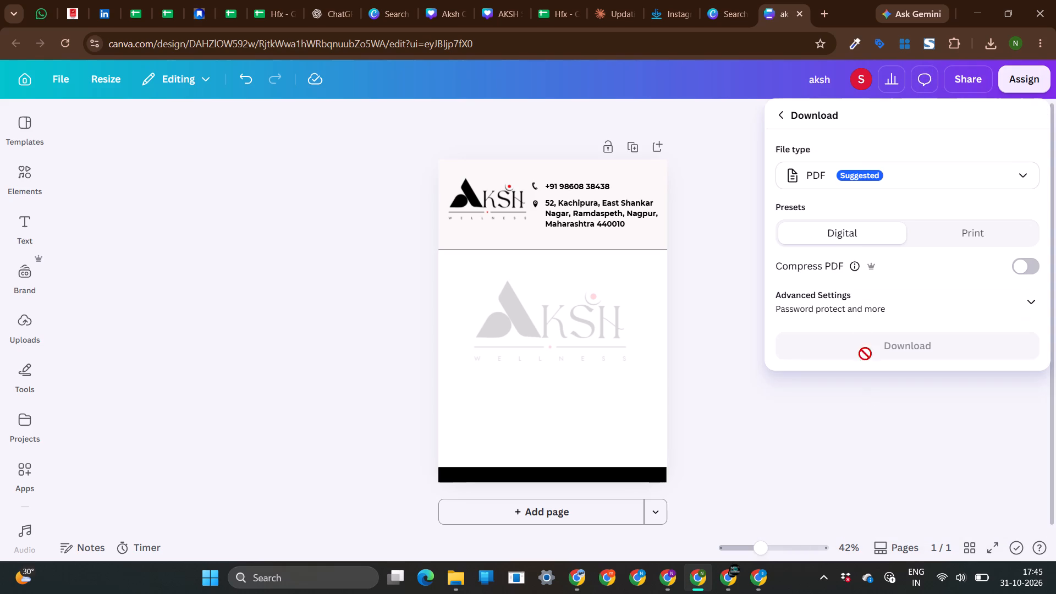
click(909, 348)
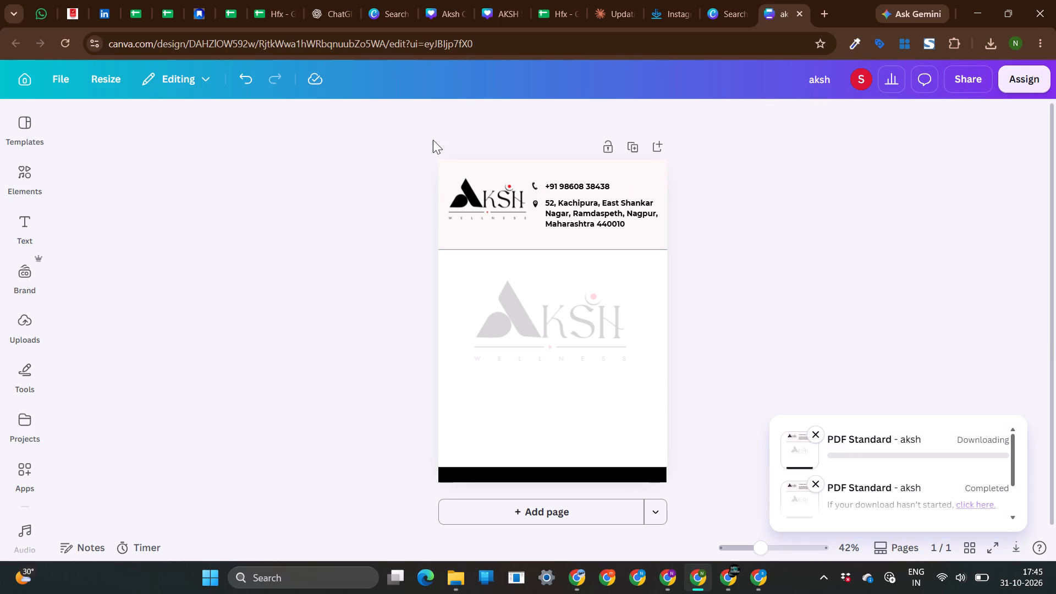